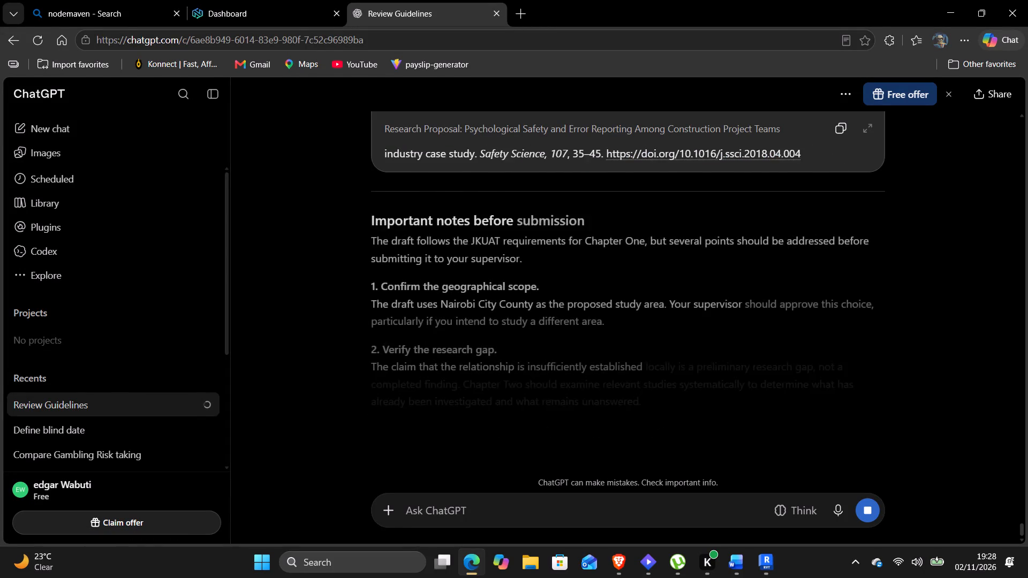
pyautogui.scroll(3, 624, 384)
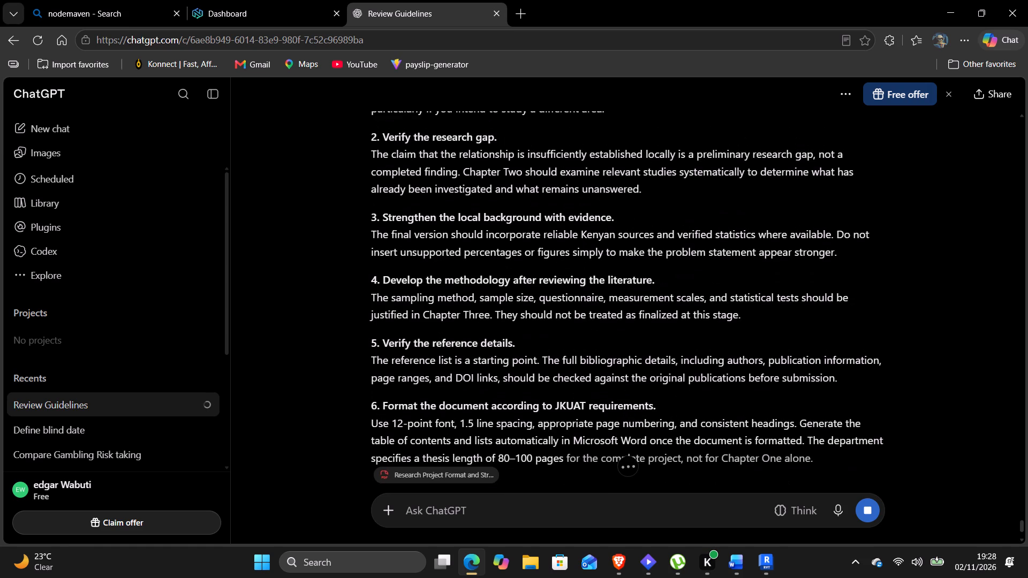
pyautogui.scroll(7, 624, 384)
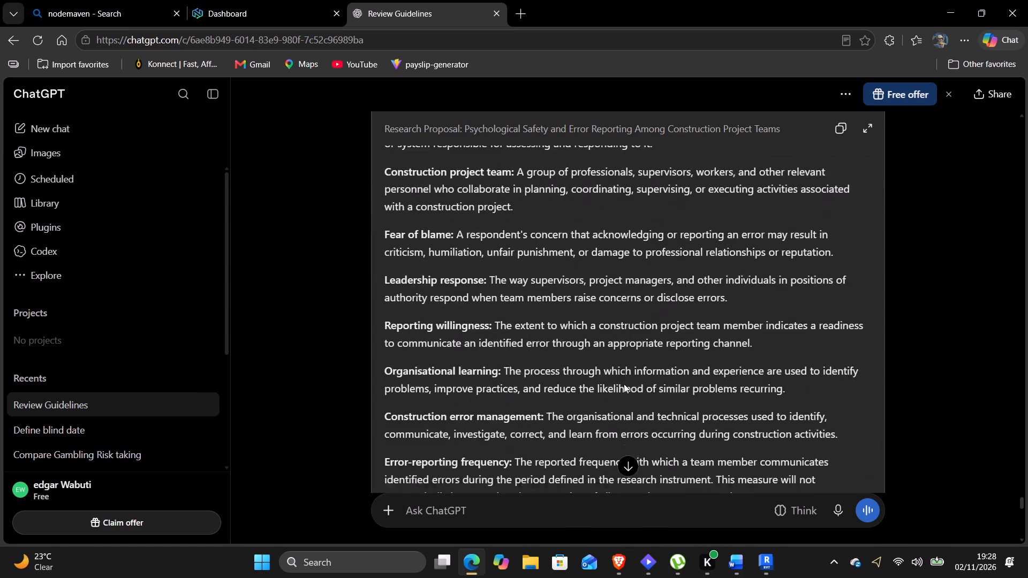
pyautogui.scroll(3, 624, 384)
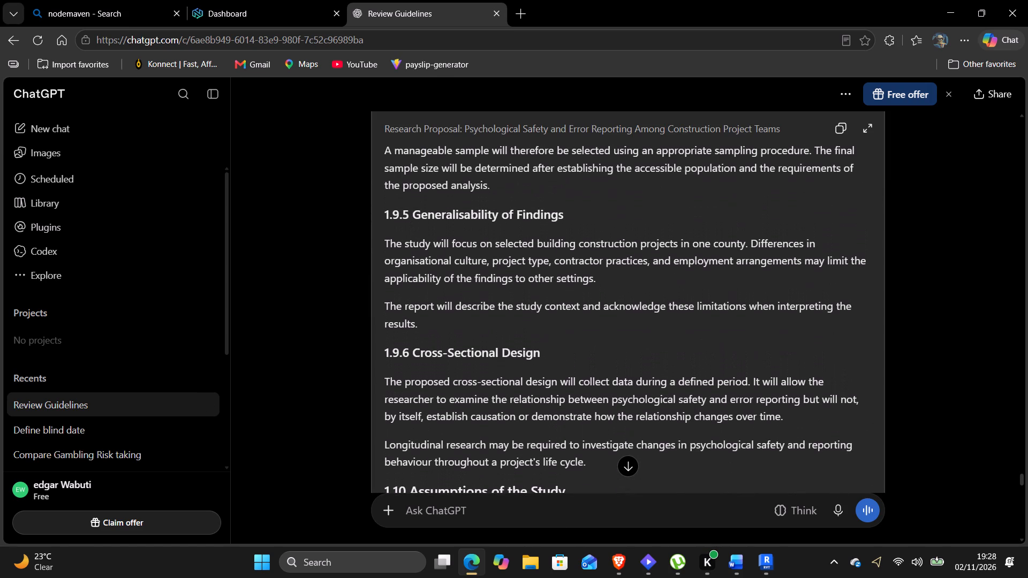
# Copy the whole generated research proposal and paste it into the blank "Edgar reserch project" document in Word.
pyautogui.click(837, 124)
pyautogui.click(746, 561)
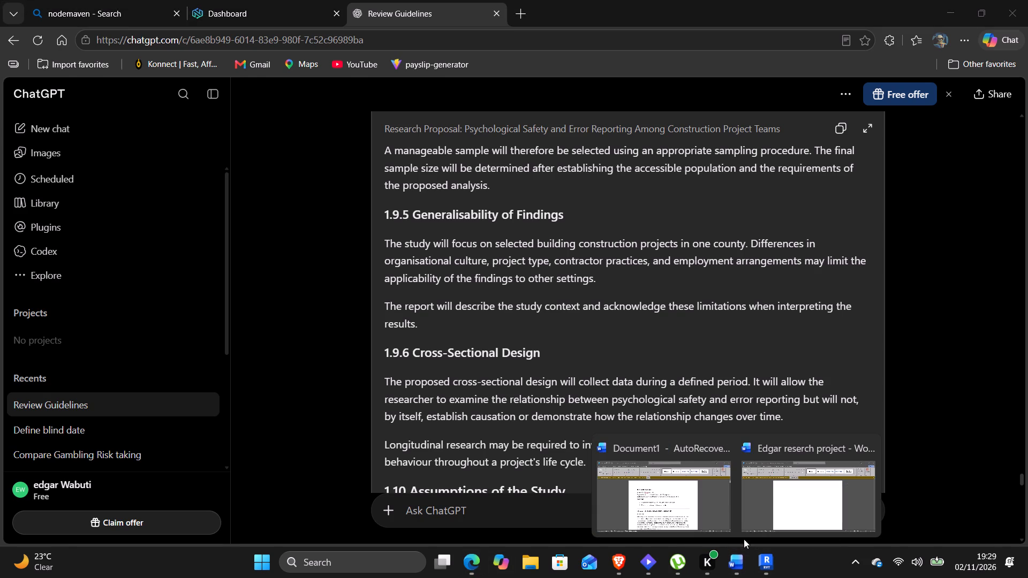
pyautogui.click(784, 497)
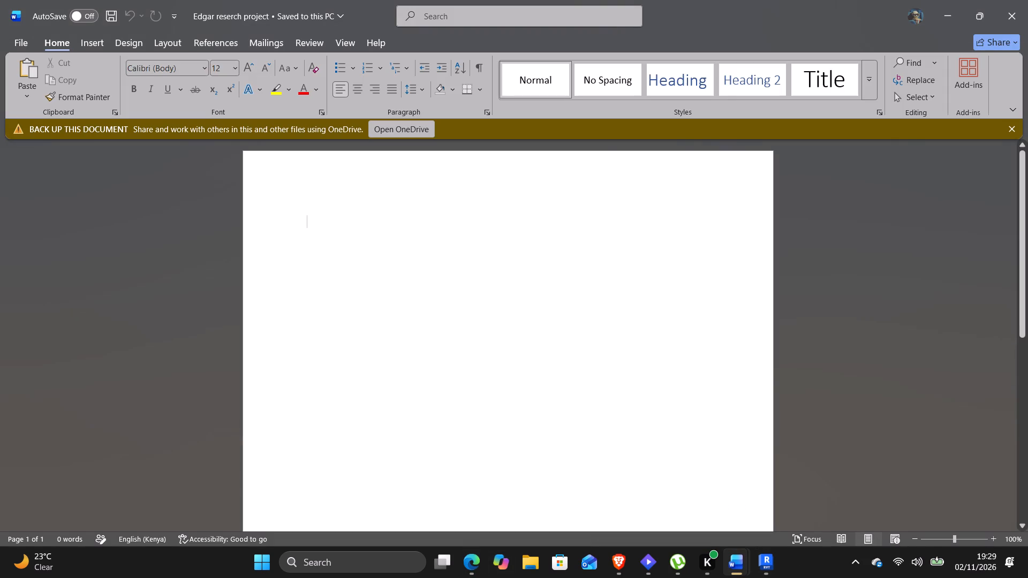
pyautogui.hotkey('ctrl', 'v')
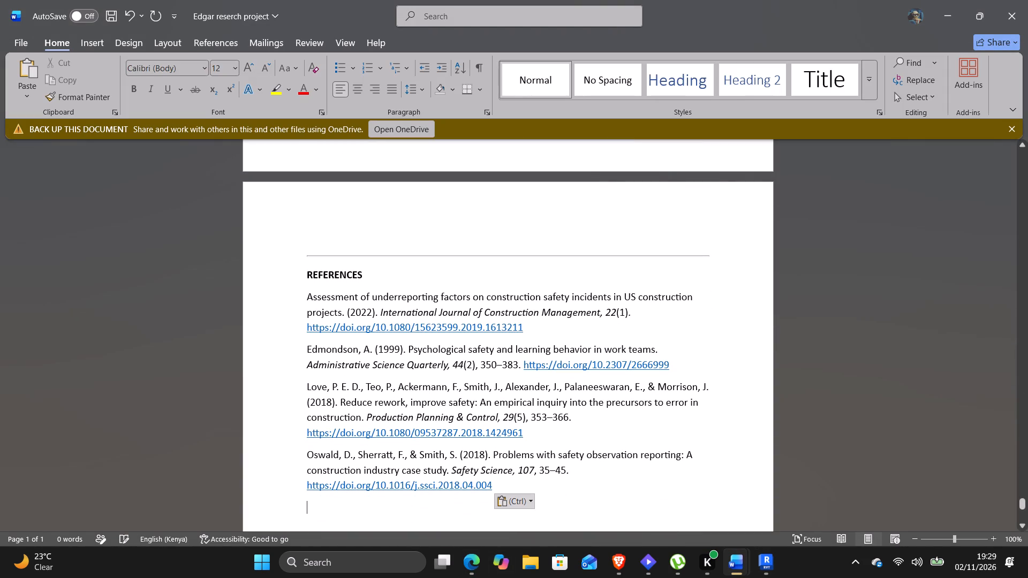
# Delete the REFERENCES section and the horizontal line above it at the end of the document.
pyautogui.moveTo(495, 485); pyautogui.dragTo(313, 276)
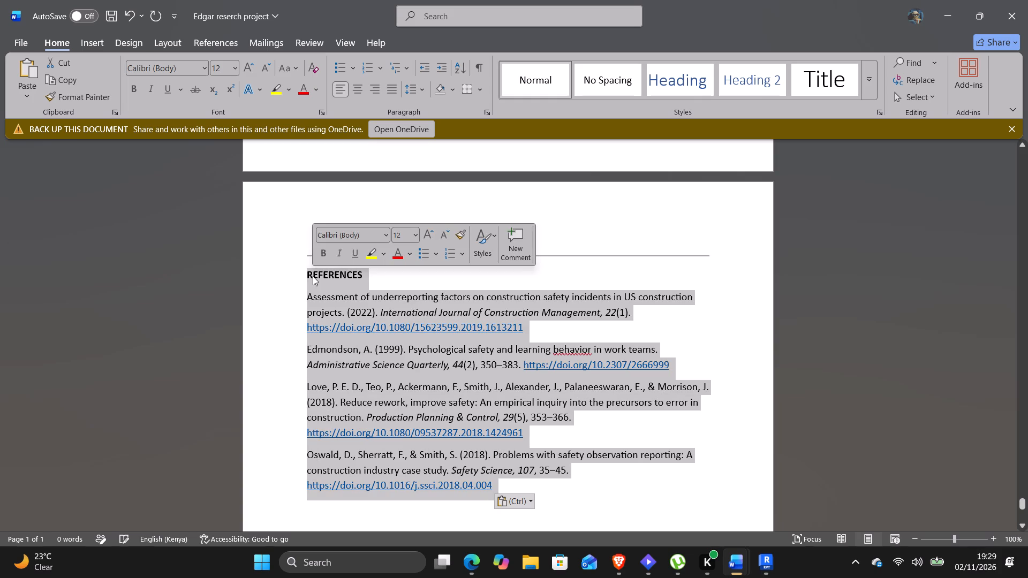
pyautogui.press('BackSpace')
pyautogui.click(369, 256)
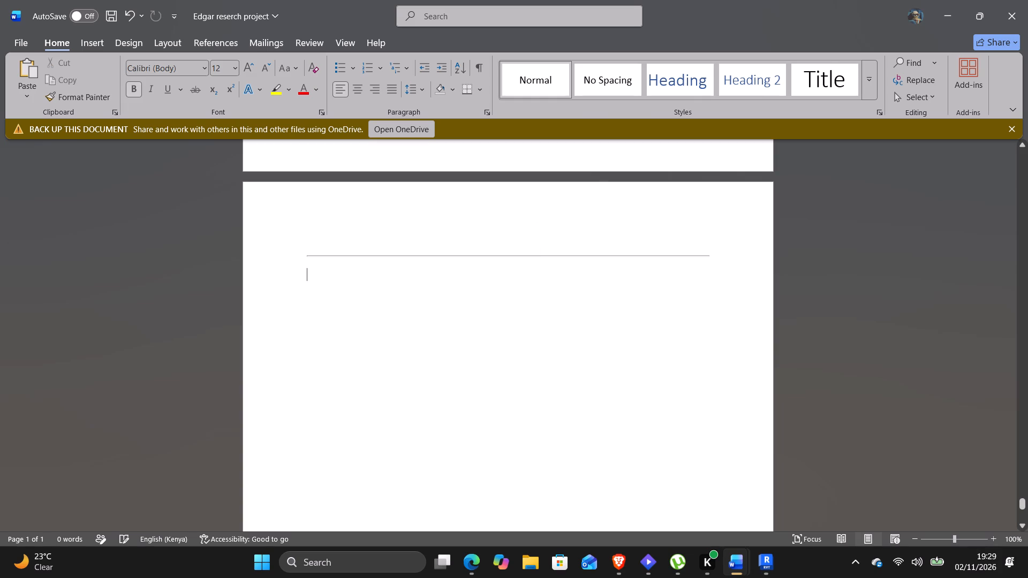
pyautogui.press('BackSpace')
# Look over the pasted proposal from the last page back to the title page, including the declaration, dedication and contents pages.
pyautogui.scroll(2, 369, 256)
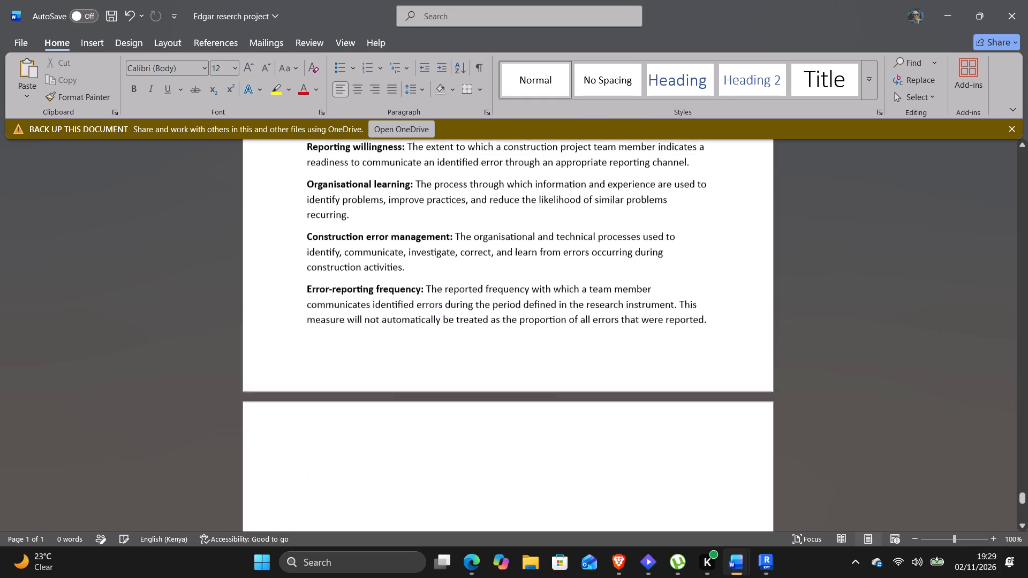
pyautogui.scroll(14, 369, 256)
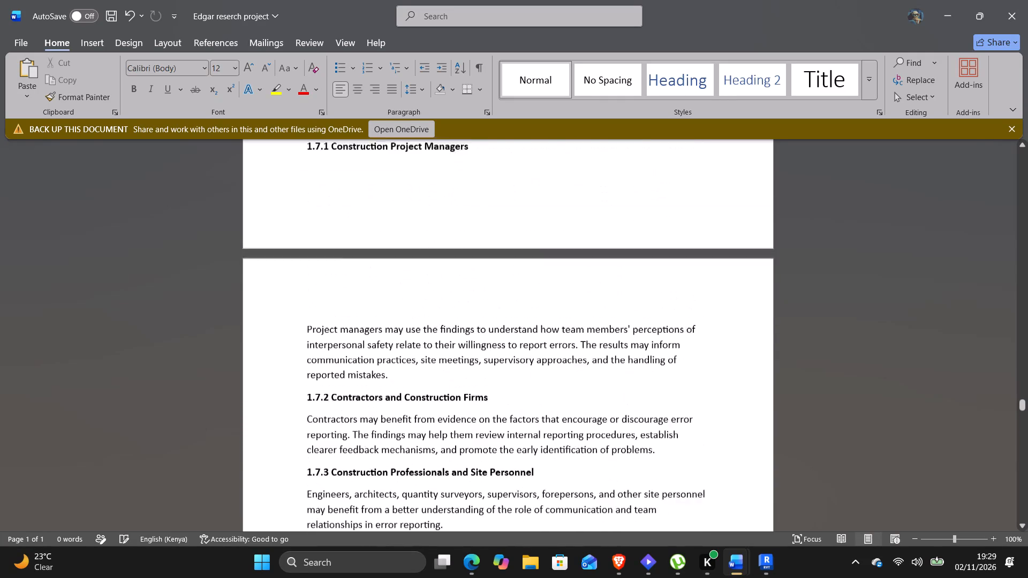
pyautogui.scroll(8, 369, 256)
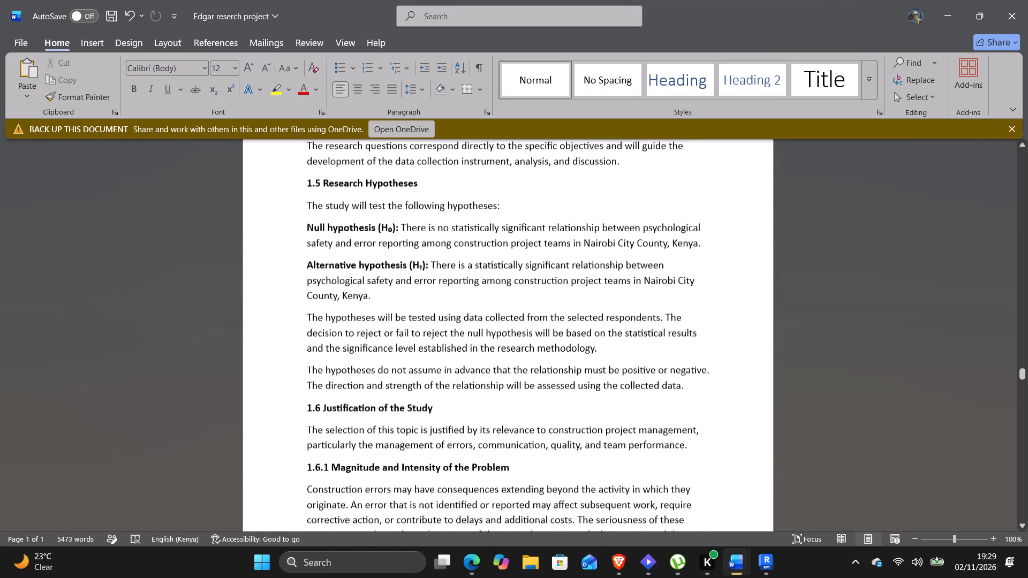
pyautogui.scroll(10, 369, 256)
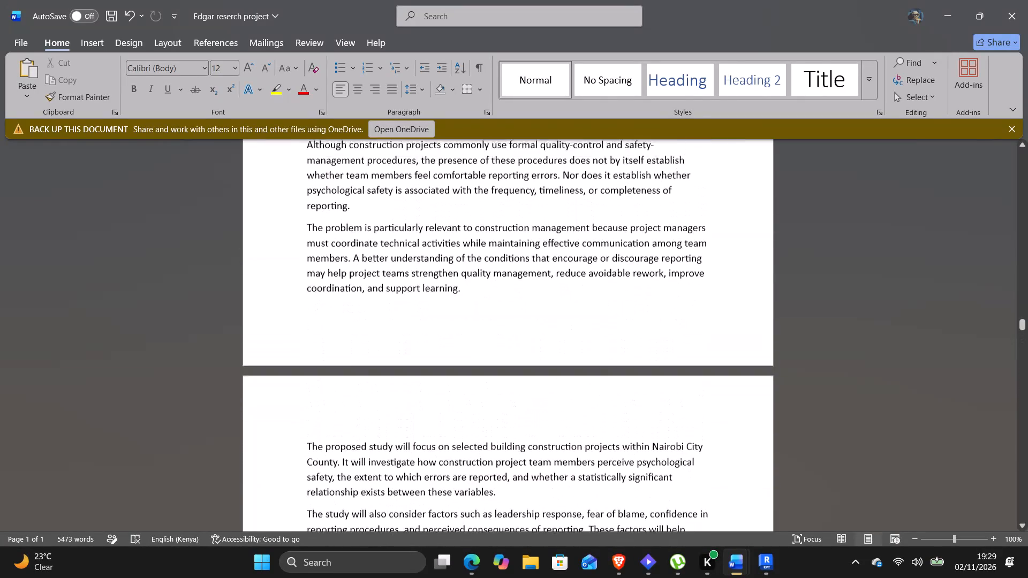
pyautogui.scroll(12, 369, 256)
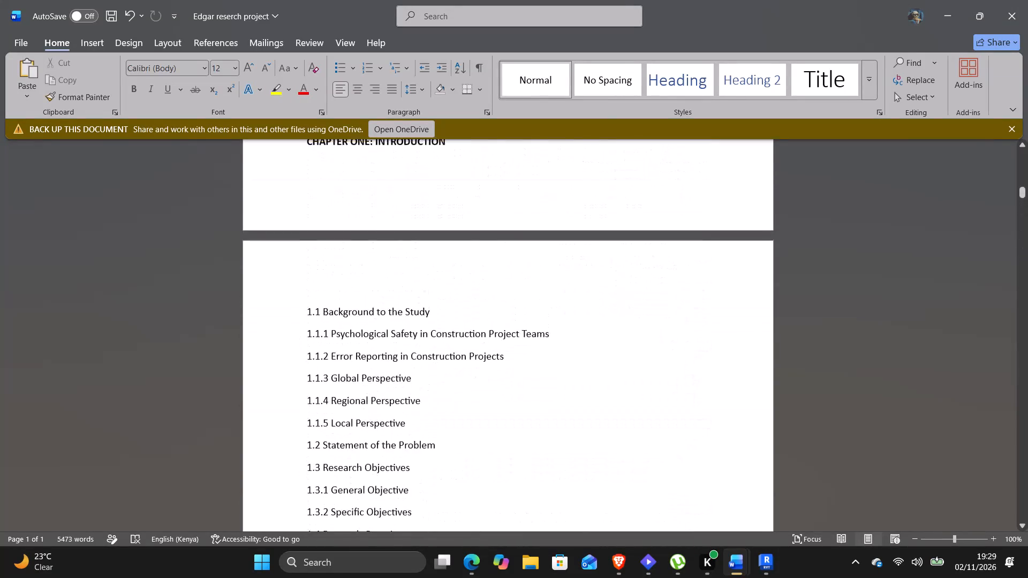
pyautogui.scroll(7, 369, 256)
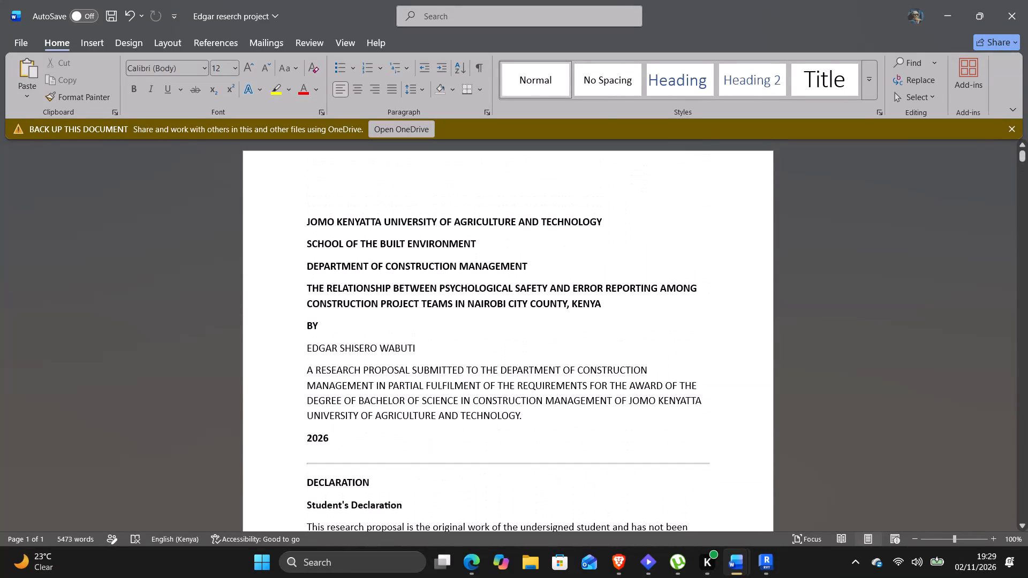
pyautogui.scroll(2, 369, 256)
pyautogui.scroll(-2, 369, 256)
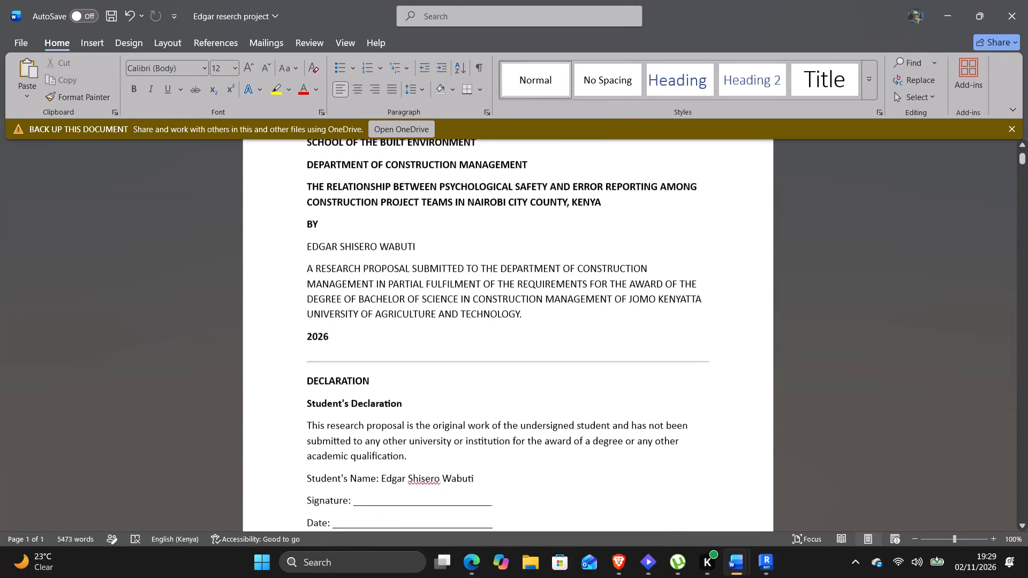
pyautogui.scroll(-1, 369, 256)
pyautogui.scroll(3, 379, 273)
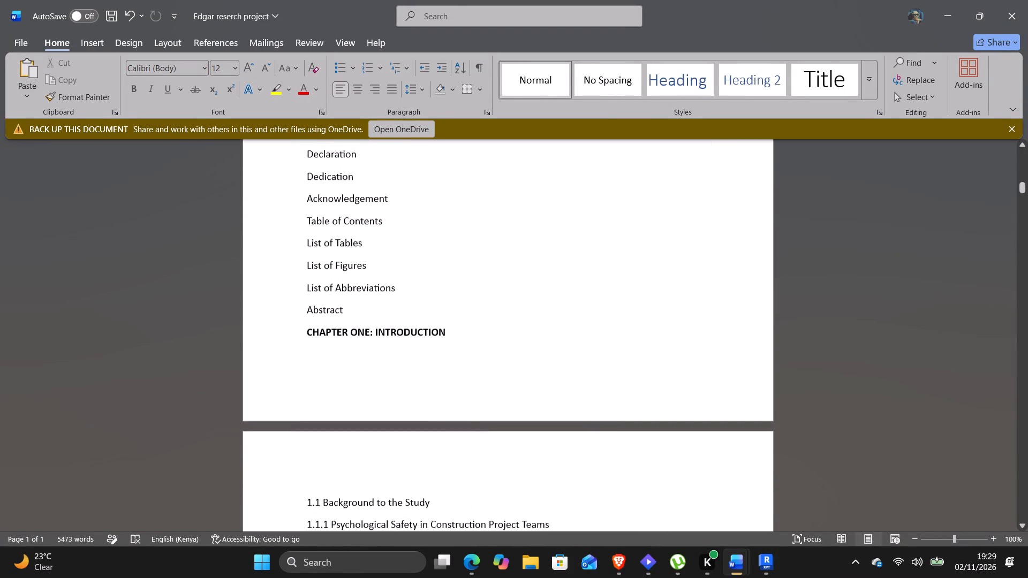
pyautogui.scroll(4, 381, 279)
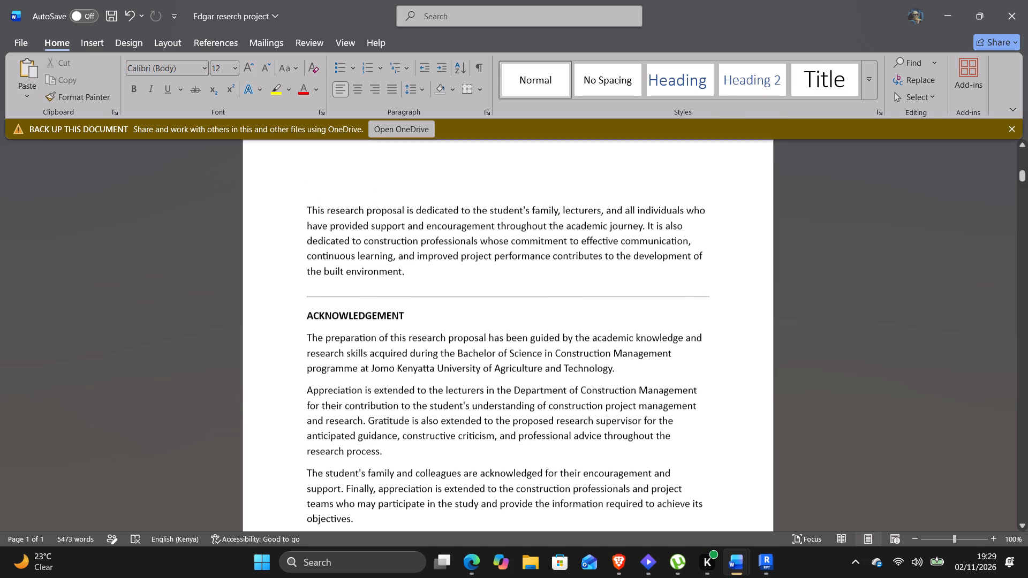
pyautogui.scroll(5, 381, 279)
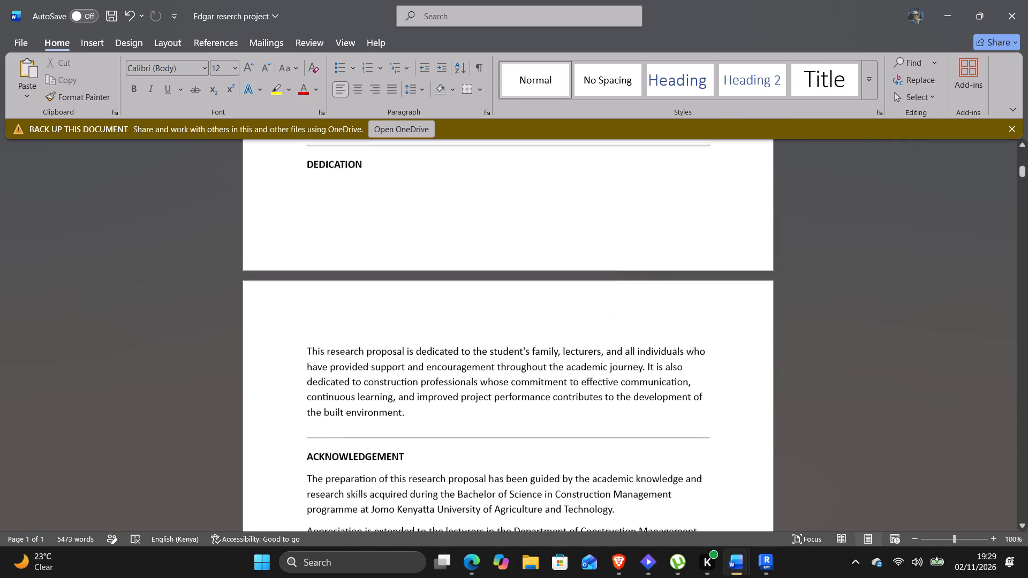
pyautogui.scroll(3, 381, 279)
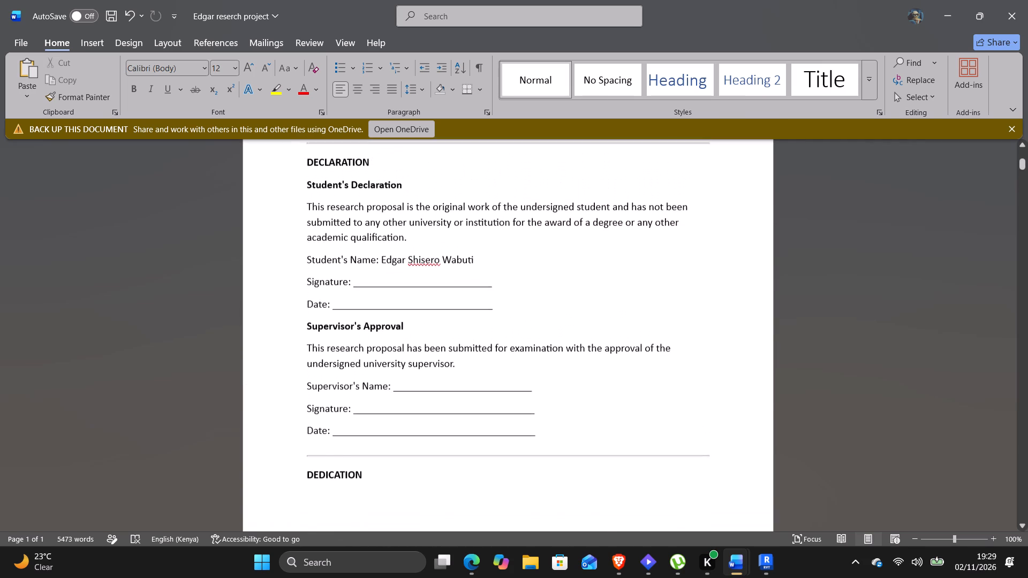
pyautogui.scroll(3, 381, 279)
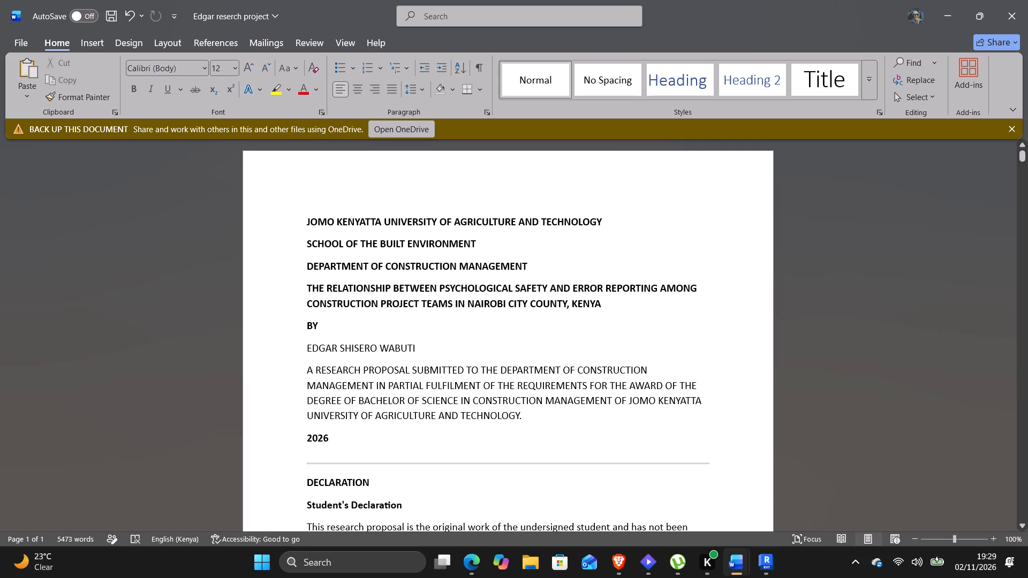
# Delete the horizontal line between the year 2026 and the DECLARATION heading.
pyautogui.click(520, 461)
pyautogui.press('Delete')
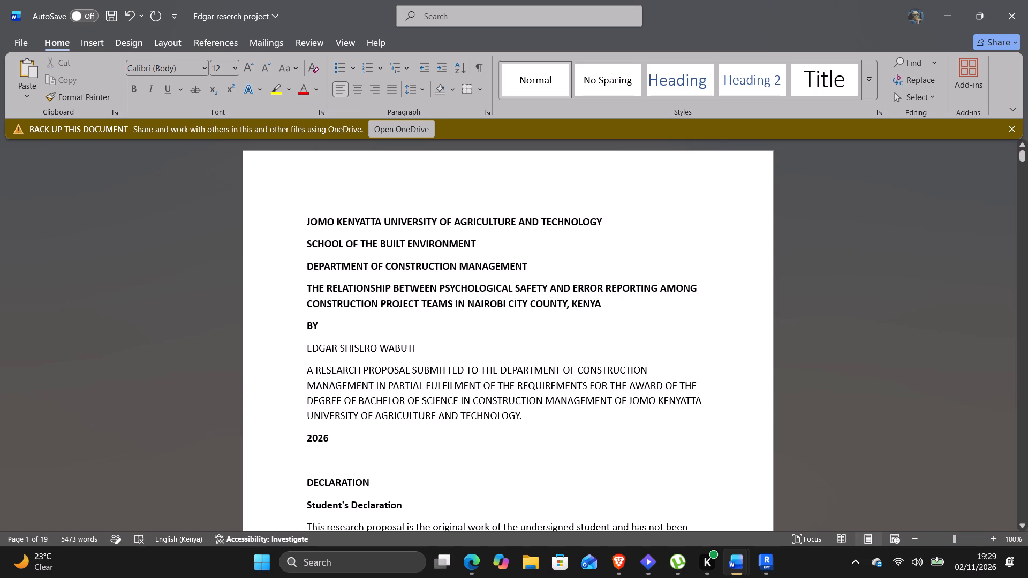
# Insert a page break before the DECLARATION heading so the declaration starts on its own page.
pyautogui.click(308, 481)
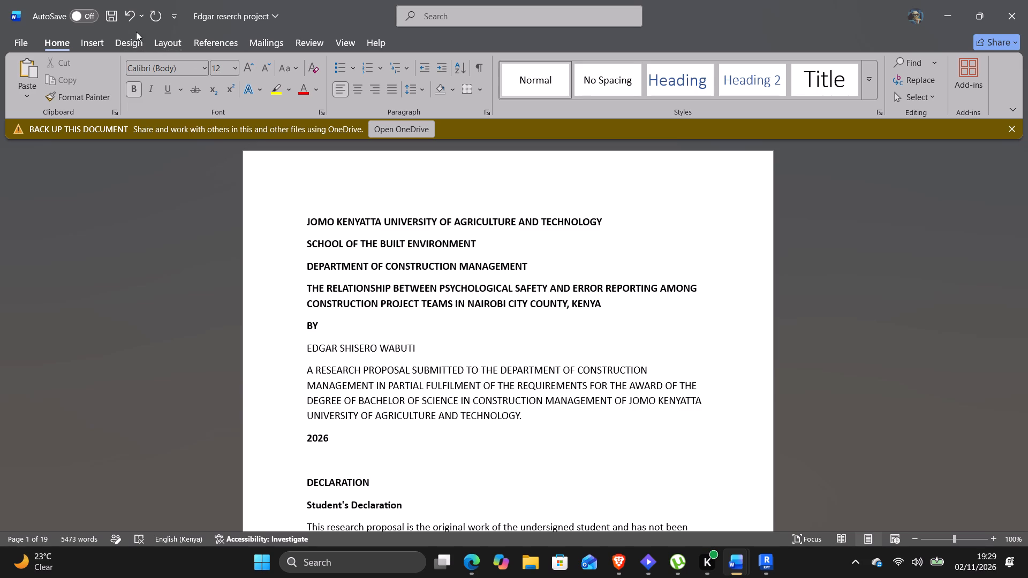
pyautogui.click(89, 36)
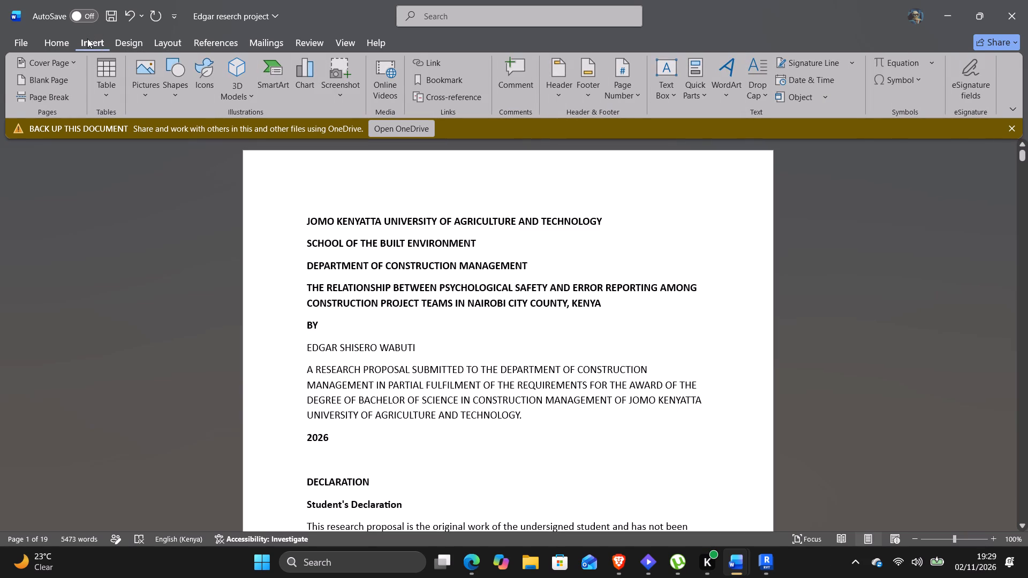
pyautogui.click(37, 101)
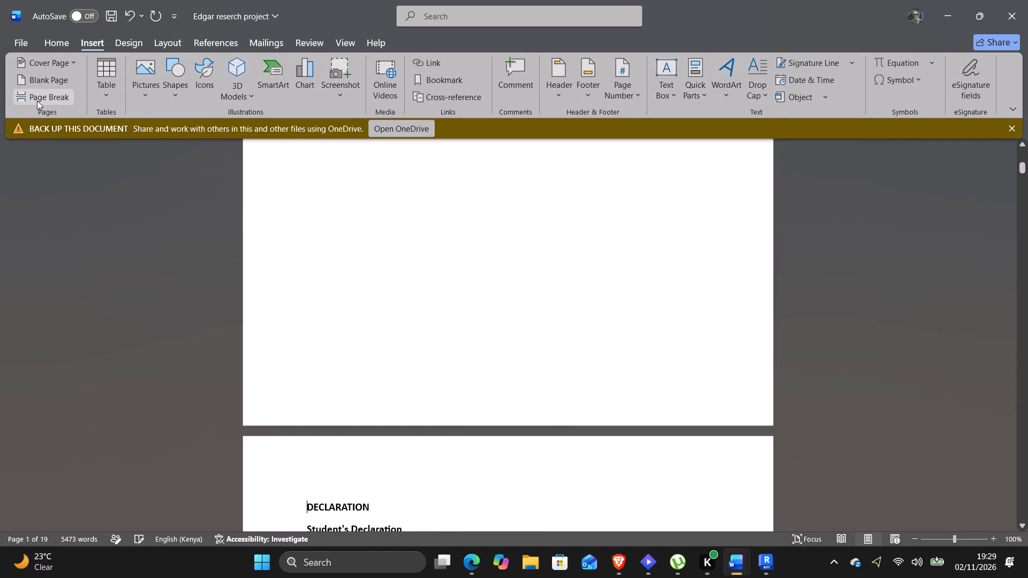
# Delete the "Student's Declaration" subheading and its empty line under the DECLARATION heading.
pyautogui.scroll(-3, 341, 220)
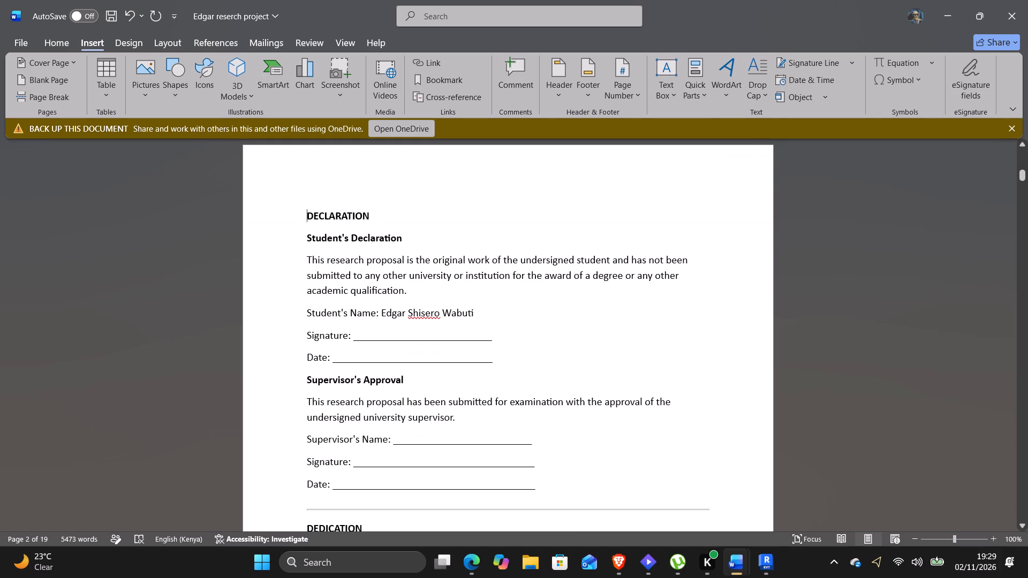
pyautogui.scroll(-2, 341, 220)
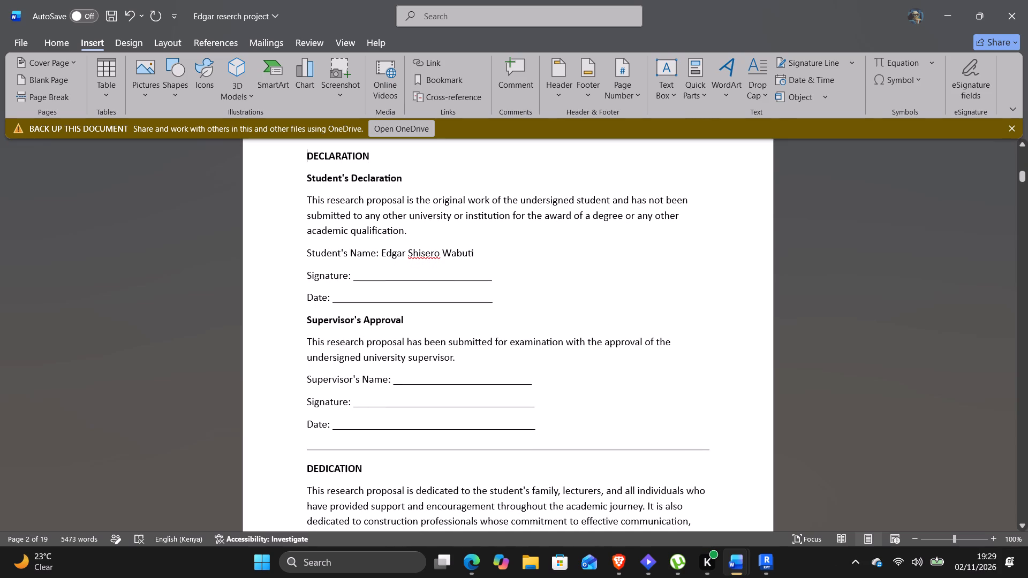
pyautogui.click(404, 177)
pyautogui.press('BackSpace')
pyautogui.press('BackSpace')
pyautogui.press('BackSpace')
pyautogui.press('BackSpace')
pyautogui.press('BackSpace')
pyautogui.press('BackSpace')
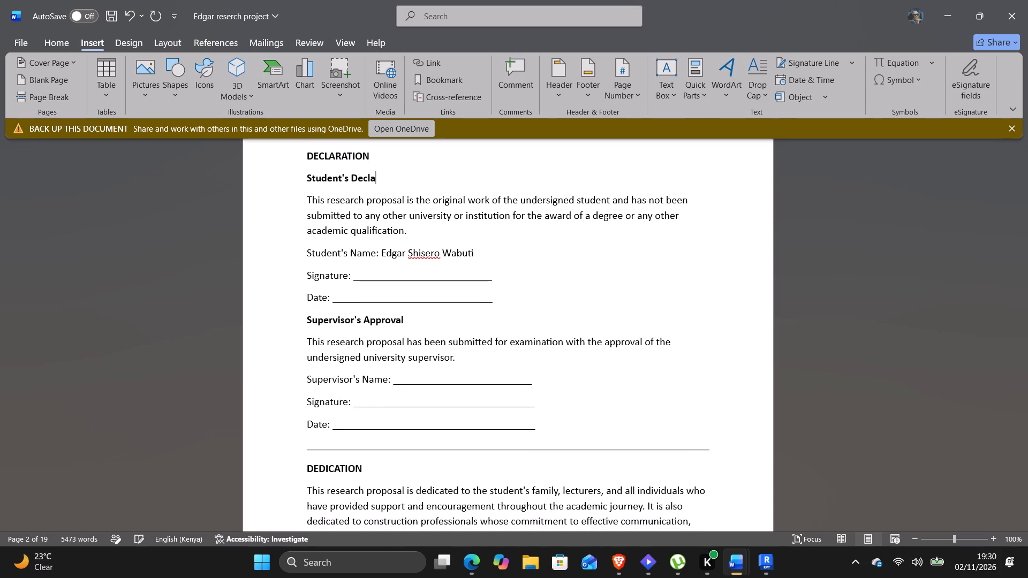
pyautogui.press('BackSpace')
pyautogui.press('BackSpace')
pyautogui.press('BackSpace')
pyautogui.press('BackSpace')
pyautogui.press('BackSpace')
pyautogui.press('BackSpace')
pyautogui.press('BackSpace')
pyautogui.press('BackSpace')
pyautogui.press('BackSpace')
pyautogui.press('BackSpace')
pyautogui.press('BackSpace')
pyautogui.press('BackSpace')
pyautogui.press('BackSpace')
pyautogui.press('BackSpace')
pyautogui.press('BackSpace')
pyautogui.press('BackSpace')
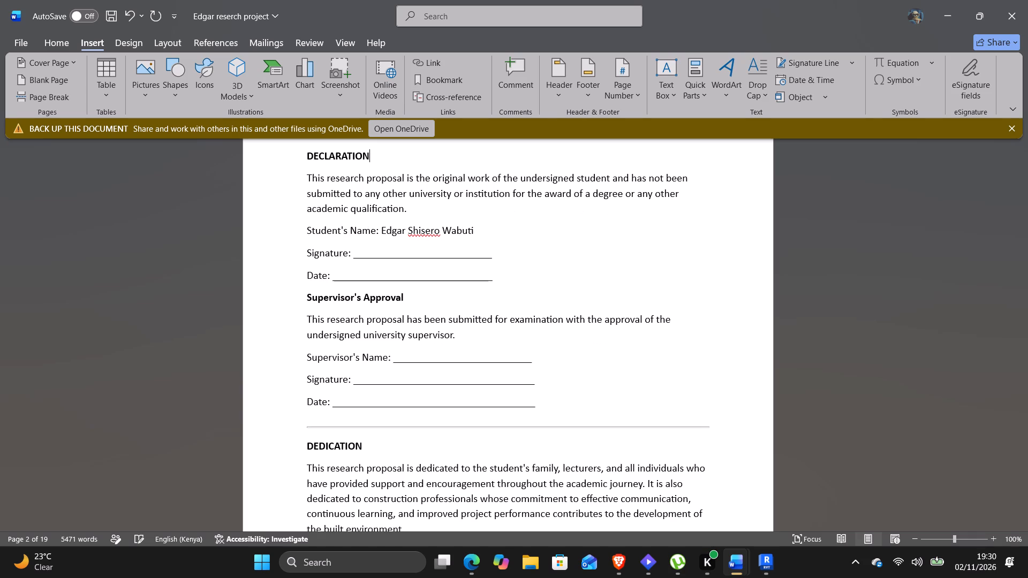
# Delete the horizontal line between the supervisor's date line and the DEDICATION heading.
pyautogui.click(507, 429)
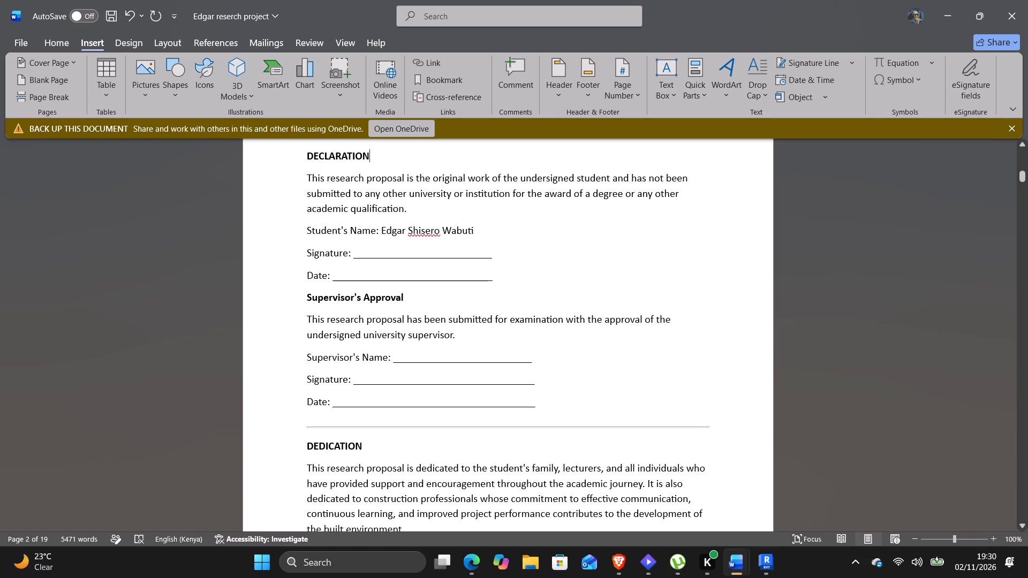
pyautogui.press('Delete')
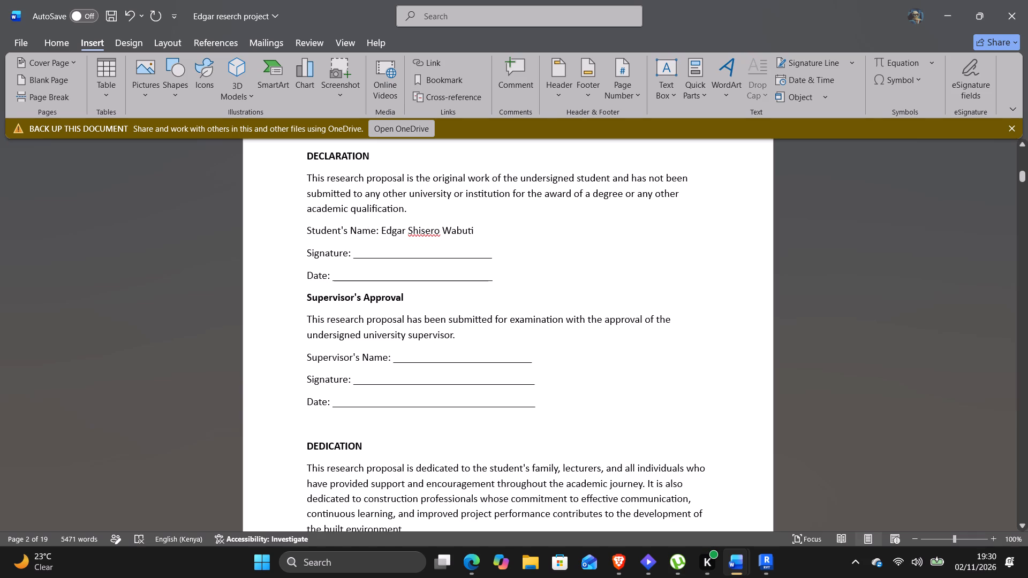
# Set the font of the entire document to Times New Roman.
pyautogui.hotkey('ctrl', 'a')
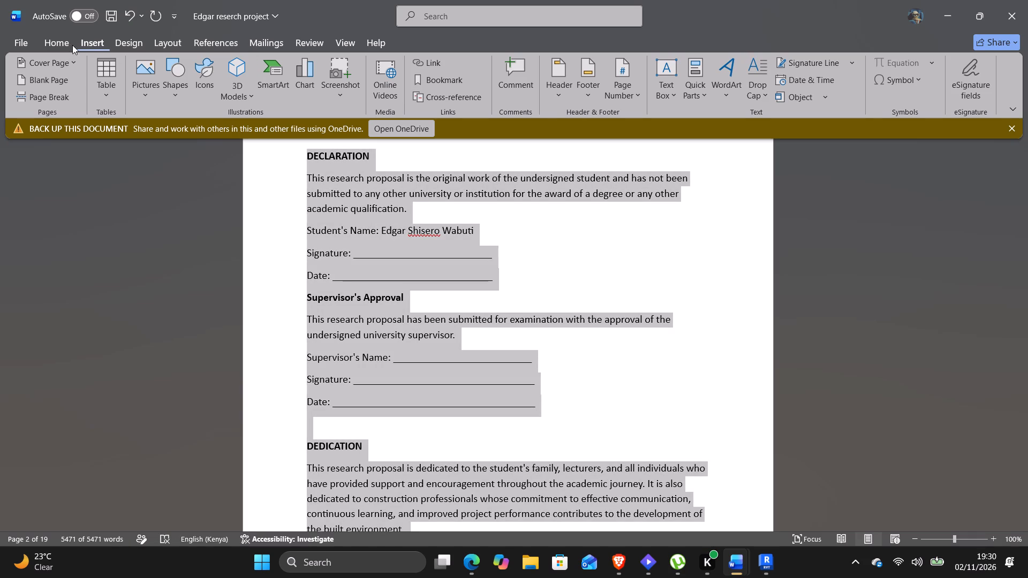
pyautogui.click(66, 46)
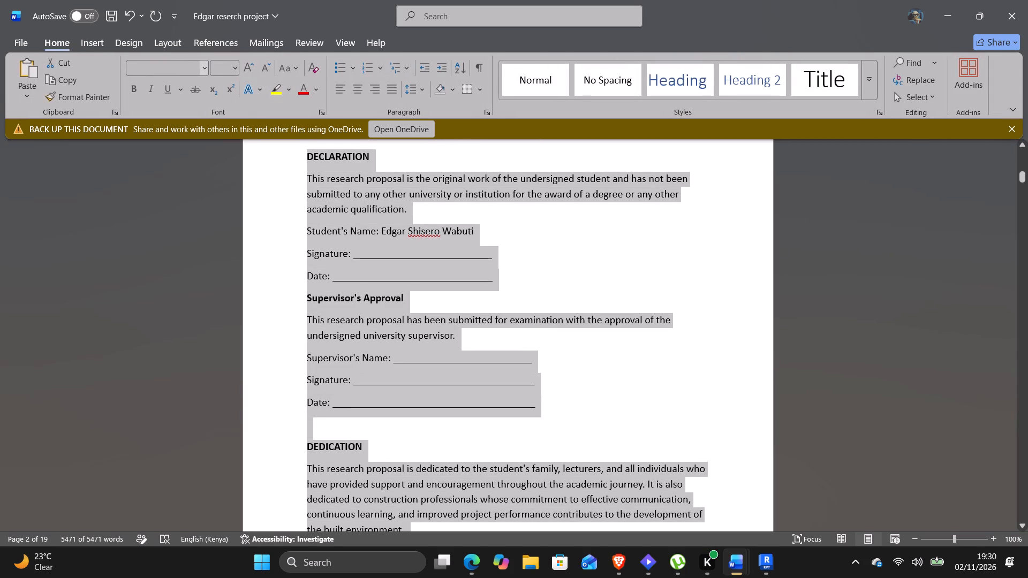
pyautogui.click(207, 69)
pyautogui.write('tim')
pyautogui.press('Return')
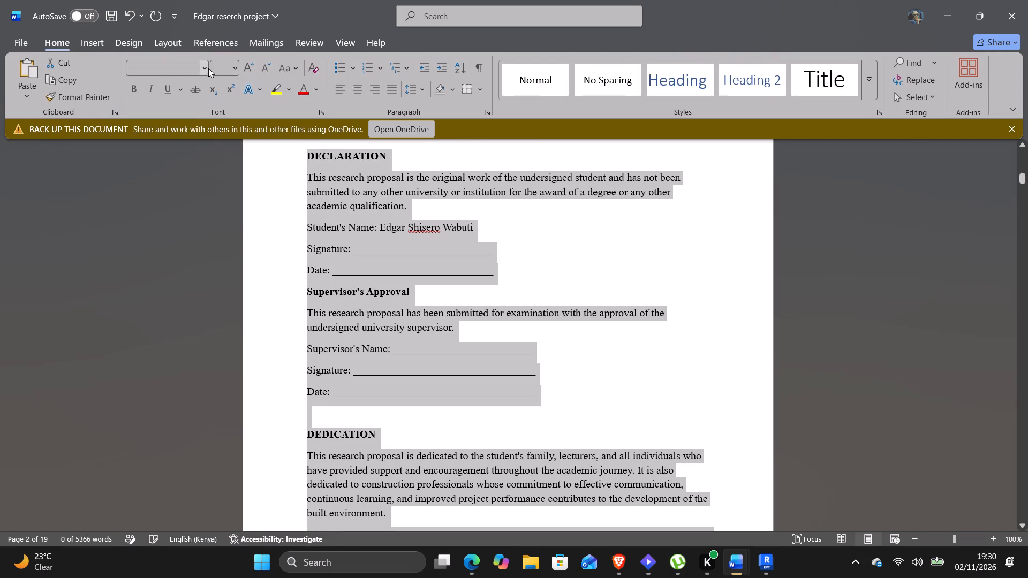
pyautogui.click(226, 63)
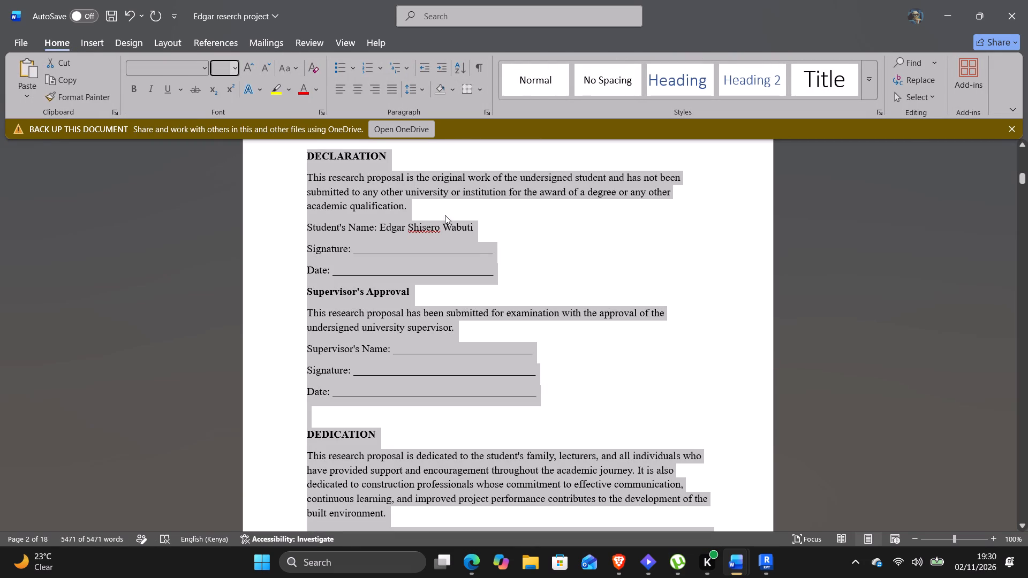
pyautogui.click(519, 268)
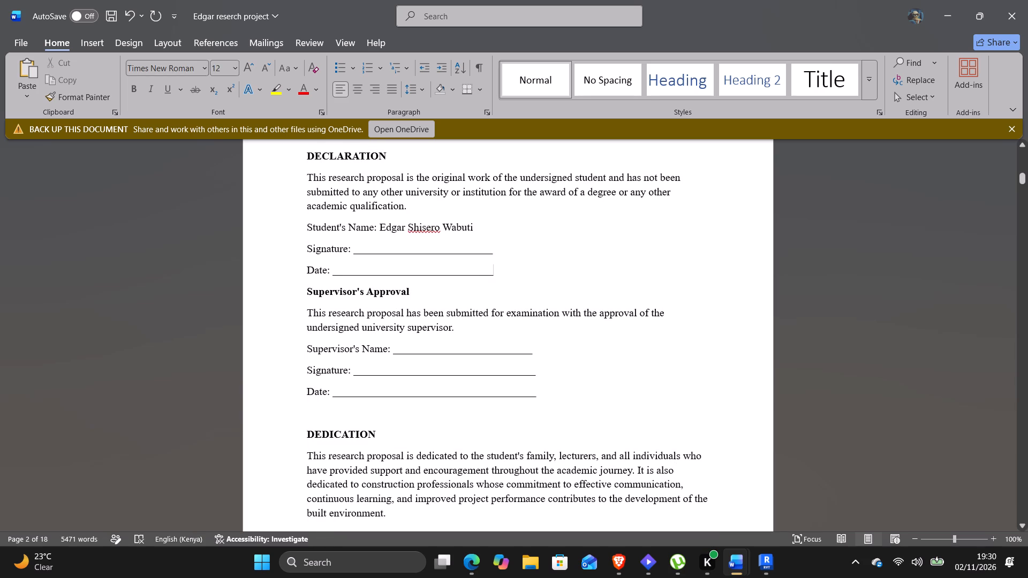
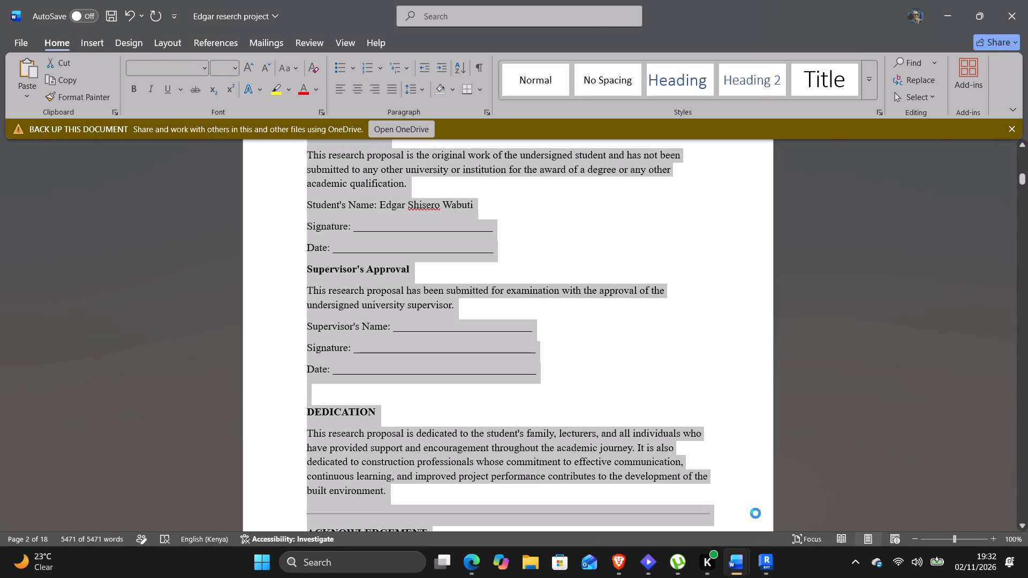
# Clear the whole Word document and paste the copied expanded proposal into the blank page again.
pyautogui.scroll(2, 585, 238)
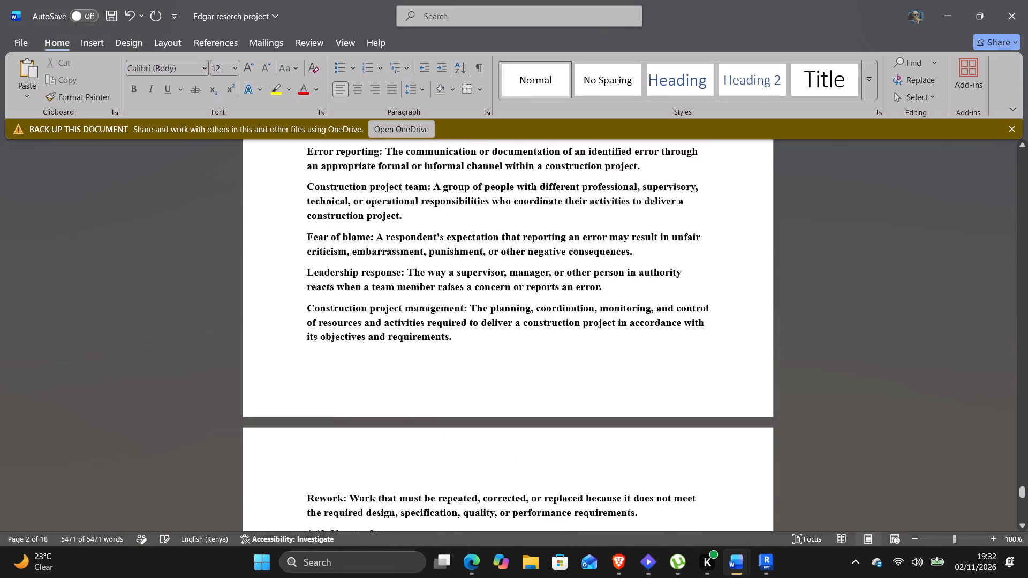
pyautogui.scroll(2, 585, 238)
pyautogui.hotkey('ctrl', 'a')
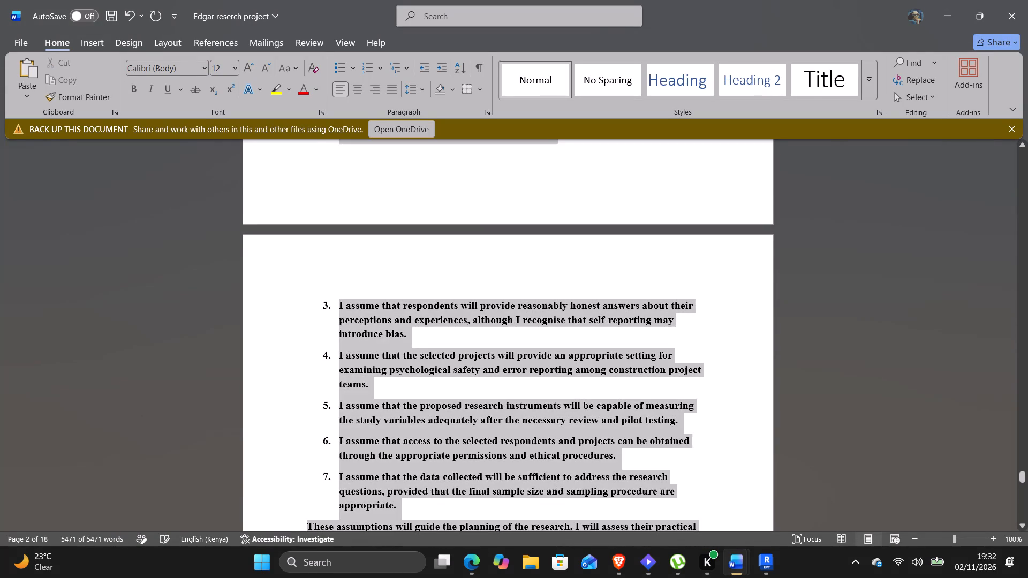
pyautogui.hotkey('ctrl', 'BackSpace')
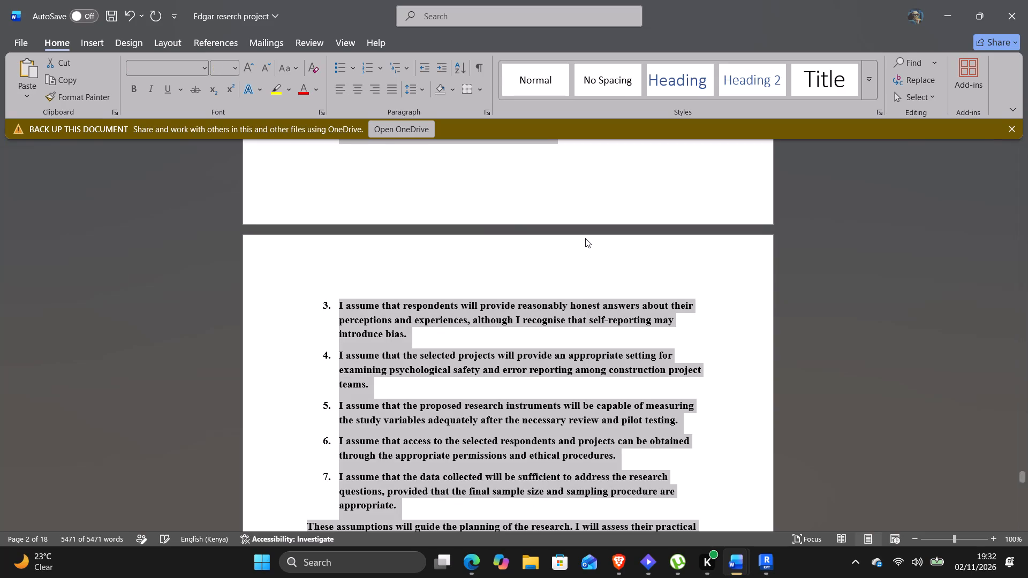
pyautogui.press('BackSpace')
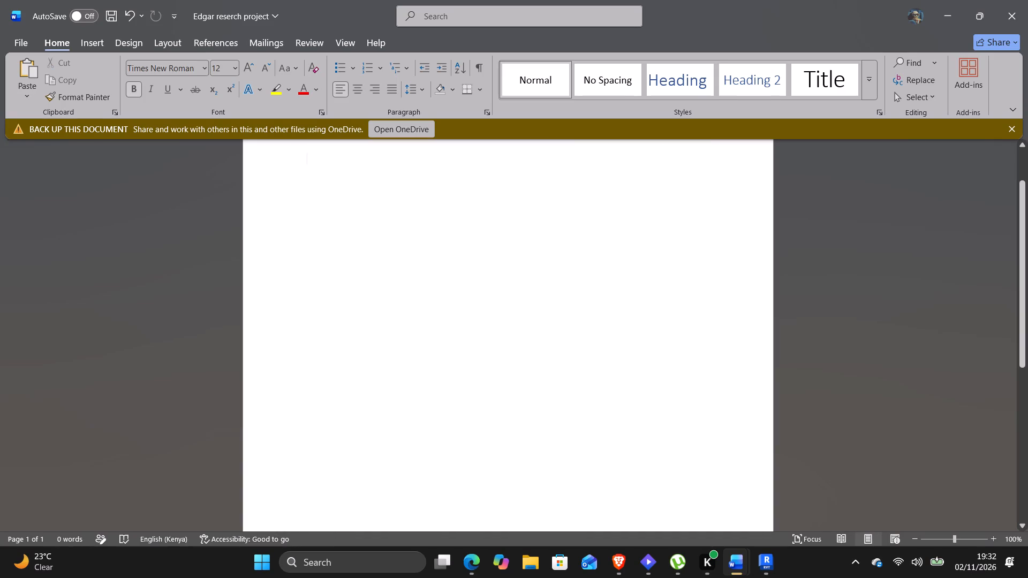
pyautogui.scroll(8, 425, 298)
pyautogui.click(376, 249)
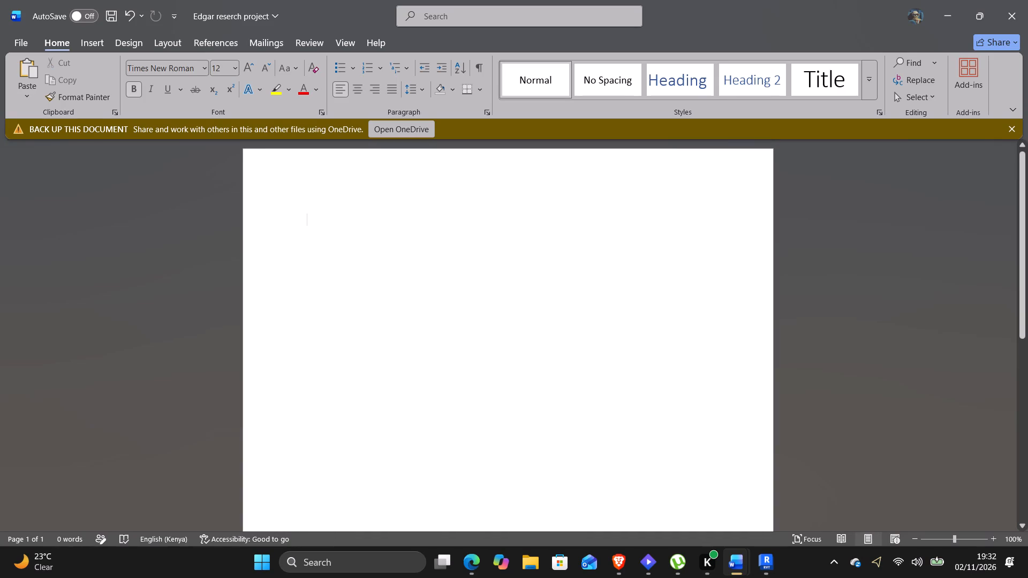
pyautogui.press('BackSpace')
pyautogui.press('BackSpace')
pyautogui.hotkey('ctrl', 'v')
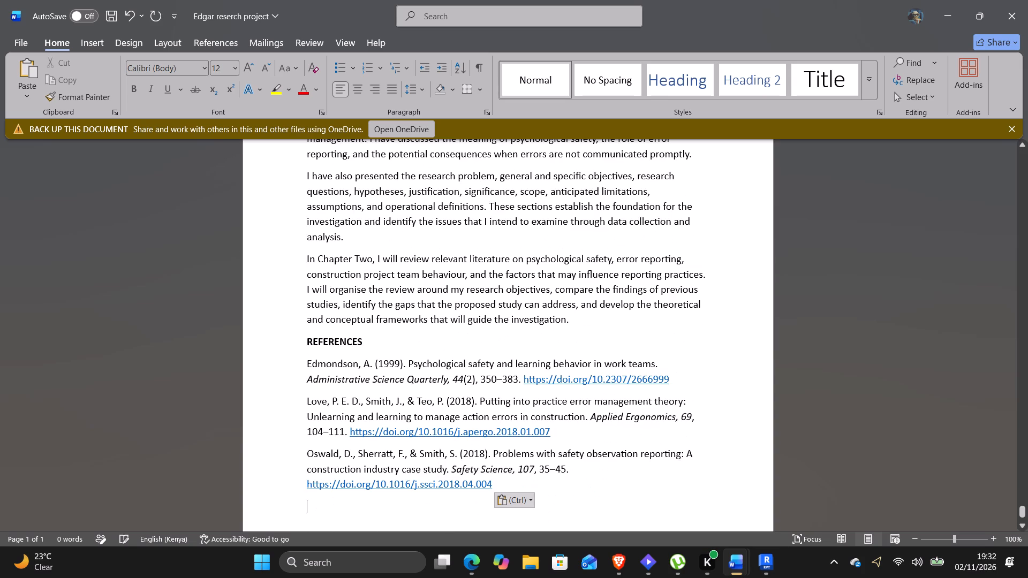
# Delete the REFERENCES heading and its three entries at the end of the document.
pyautogui.moveTo(496, 480); pyautogui.dragTo(281, 343)
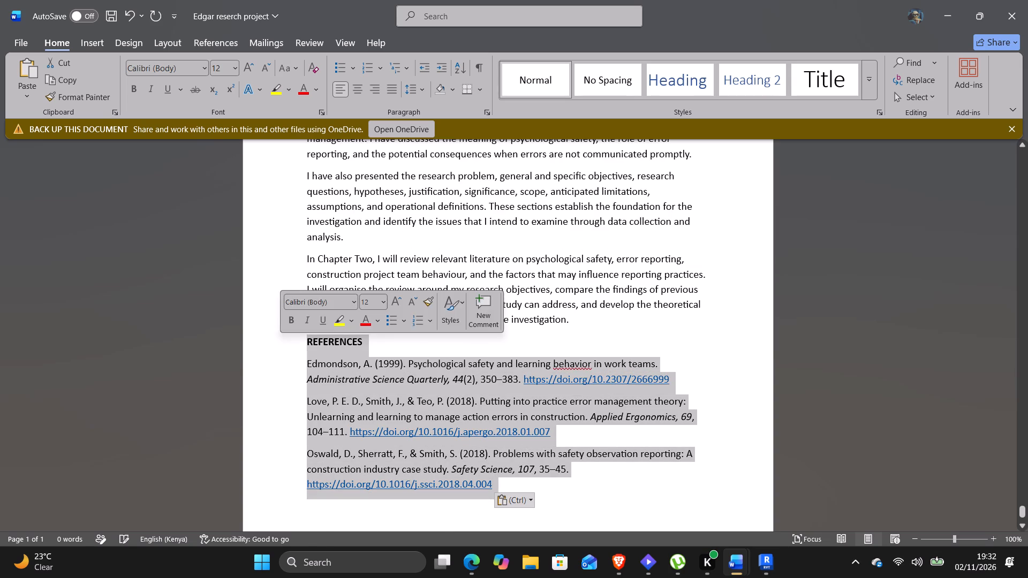
pyautogui.press('BackSpace')
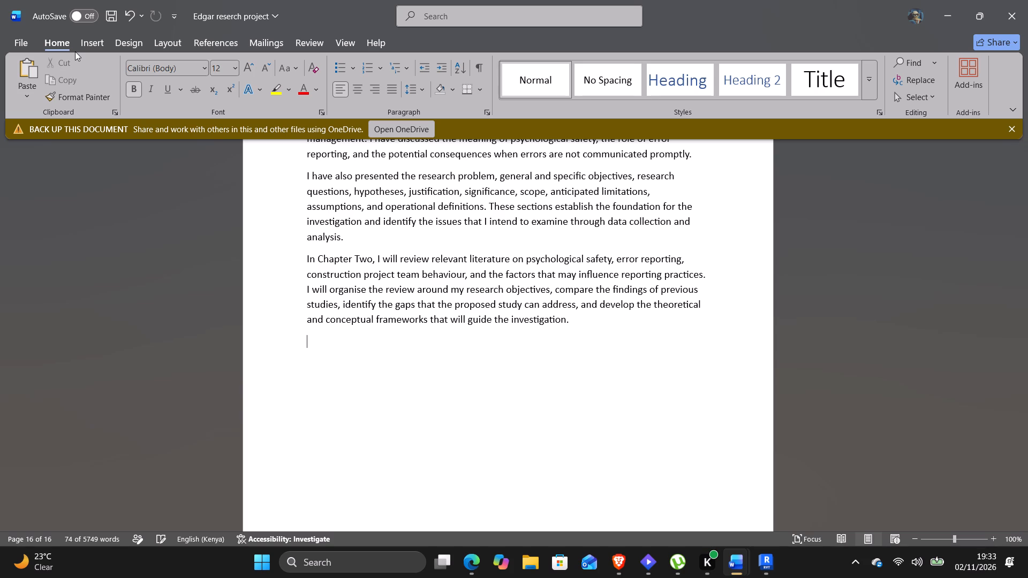
# Change the font of the entire document to Times New Roman.
pyautogui.hotkey('ctrl', 'a')
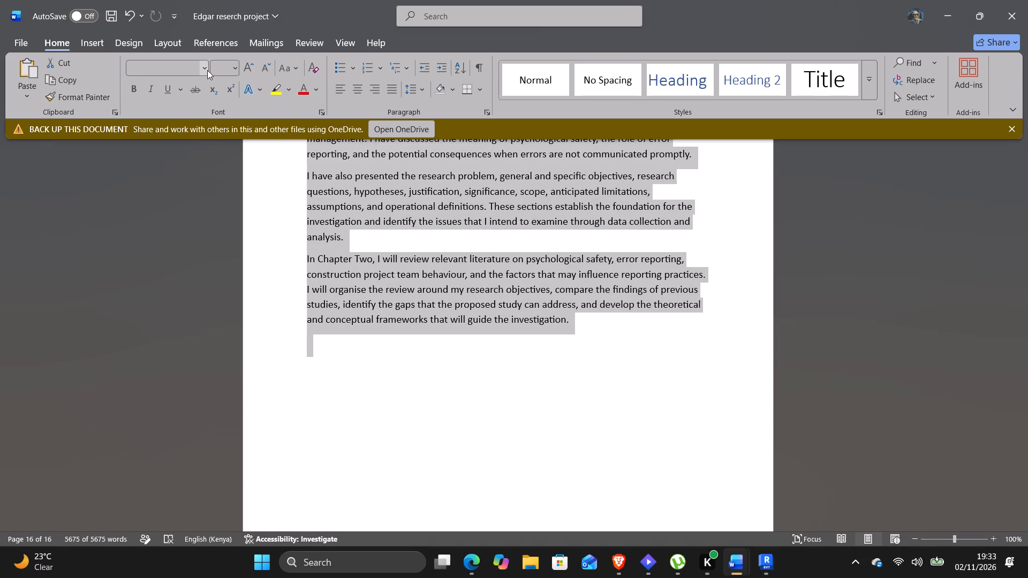
pyautogui.click(206, 70)
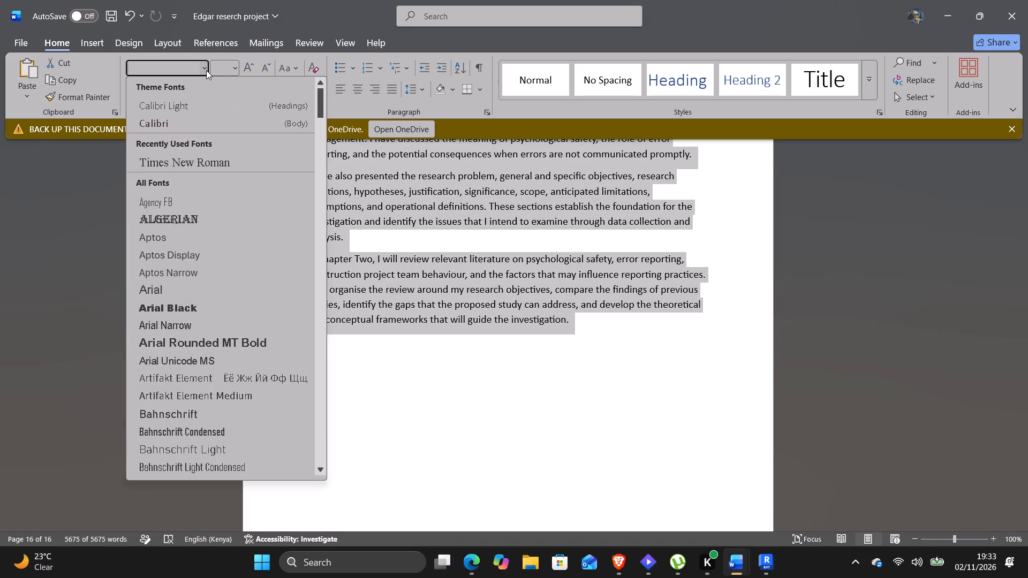
pyautogui.write('tim')
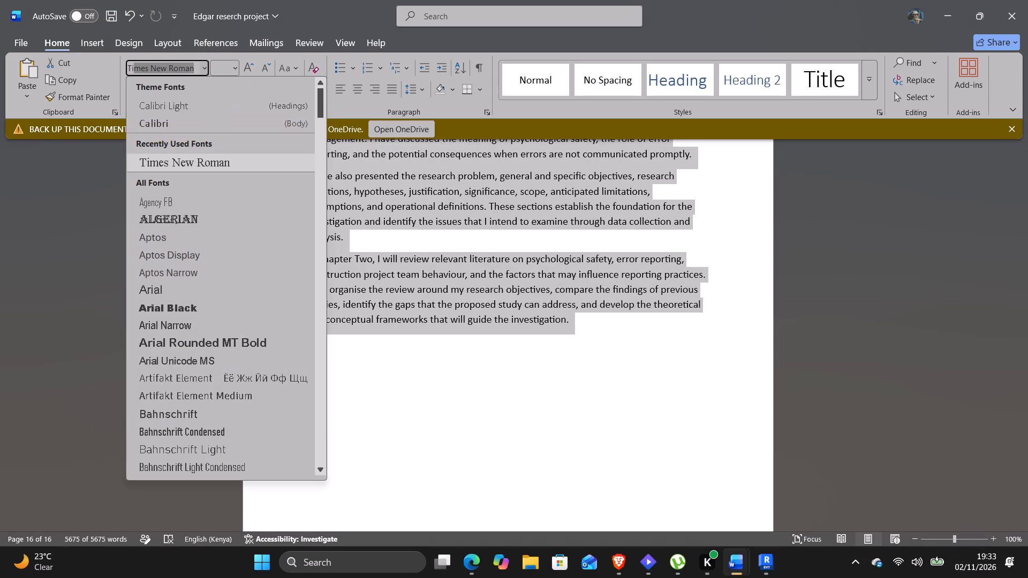
pyautogui.press('Return')
# Delete the PRELIMINARY PAGES heading below the title on the first page.
pyautogui.scroll(9, 447, 232)
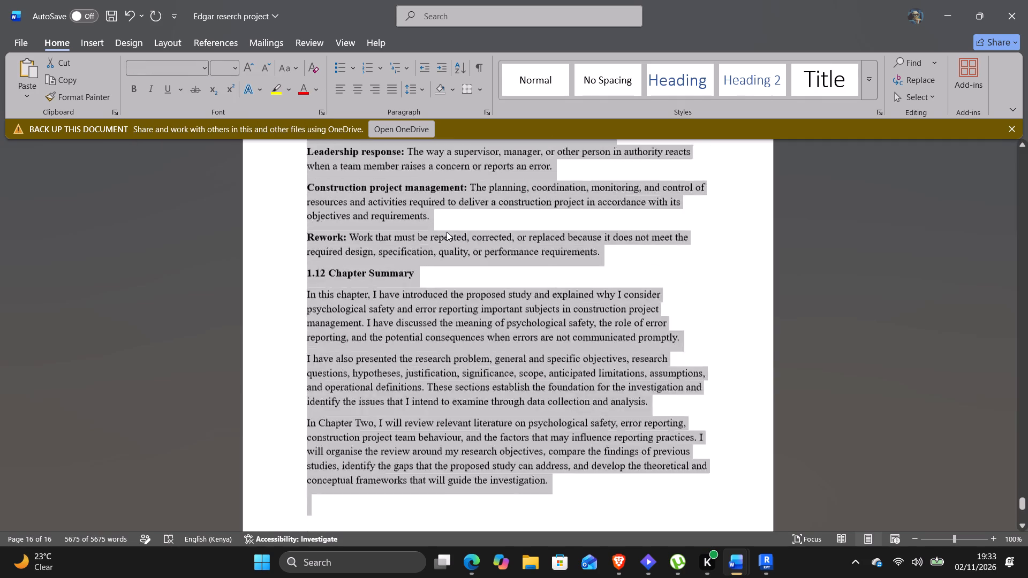
pyautogui.scroll(20, 447, 232)
pyautogui.scroll(17, 447, 232)
pyautogui.click(494, 267)
pyautogui.scroll(5, 494, 267)
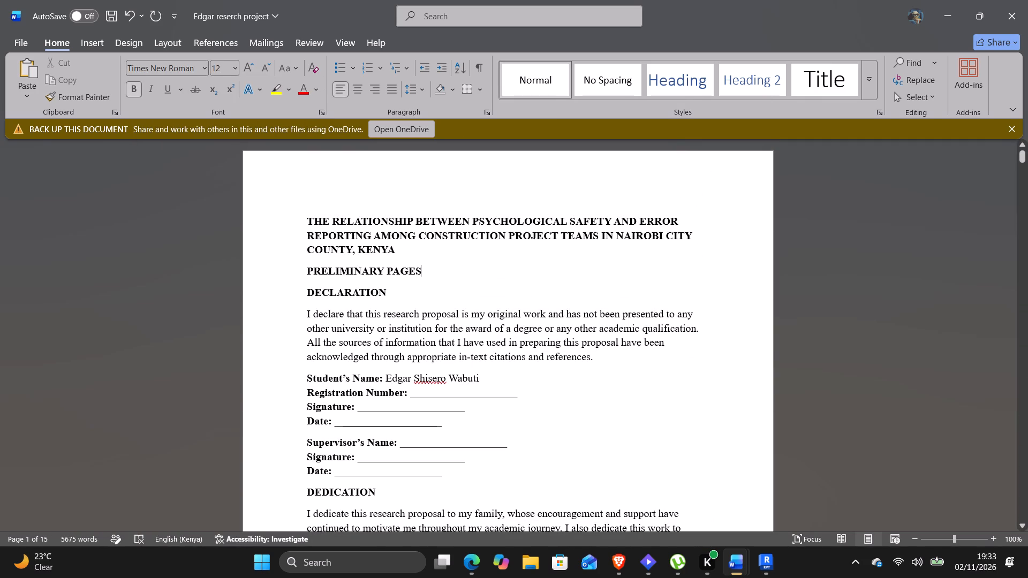
pyautogui.click(434, 265)
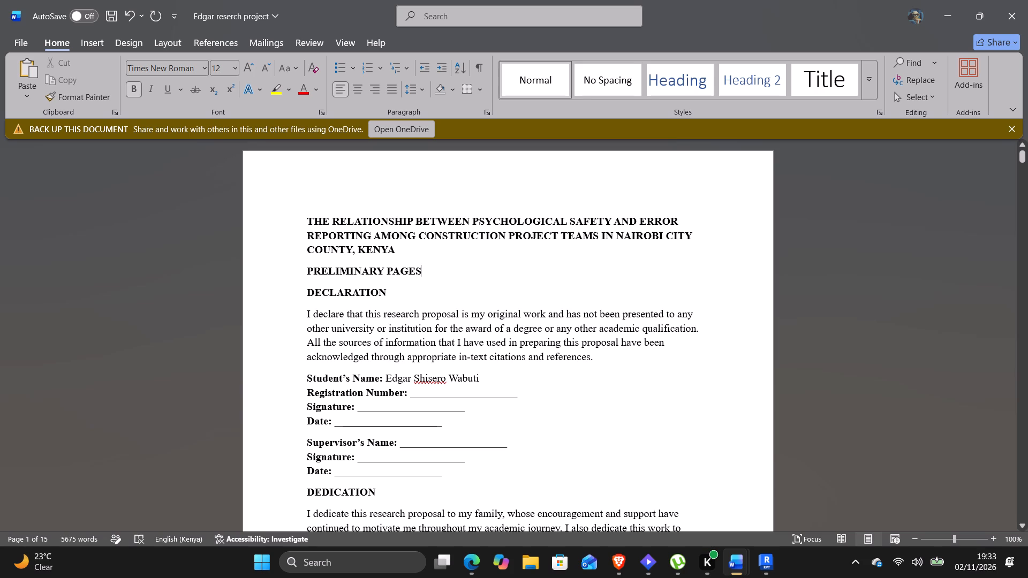
pyautogui.click(434, 265)
pyautogui.press('BackSpace')
pyautogui.press('BackSpace')
pyautogui.press('BackSpace')
pyautogui.press('BackSpace')
pyautogui.press('BackSpace')
pyautogui.press('BackSpace')
pyautogui.press('BackSpace')
pyautogui.press('BackSpace')
pyautogui.press('BackSpace')
pyautogui.press('BackSpace')
pyautogui.press('BackSpace')
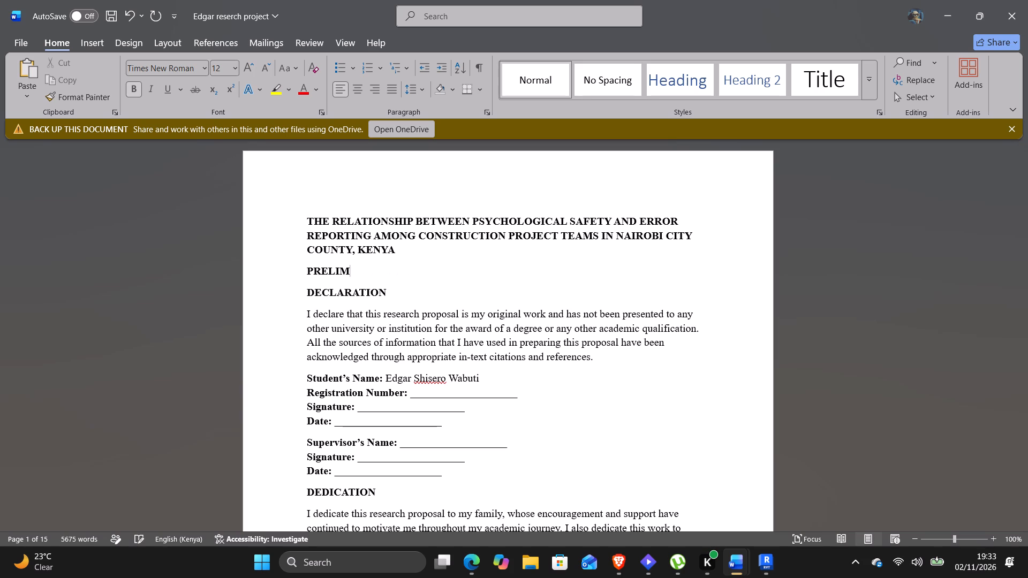
pyautogui.press('BackSpace')
pyautogui.press('BackSpace')
pyautogui.press('BackSpace')
pyautogui.press('BackSpace')
pyautogui.press('BackSpace')
pyautogui.press('BackSpace')
pyautogui.press('BackSpace')
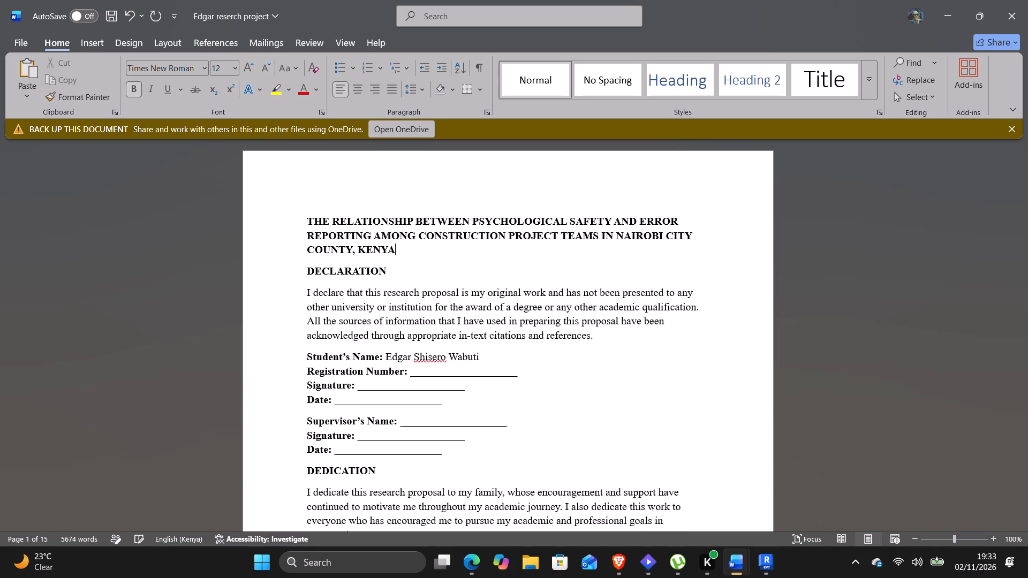
# Insert a page break before the DECLARATION heading.
pyautogui.click(308, 271)
pyautogui.click(107, 44)
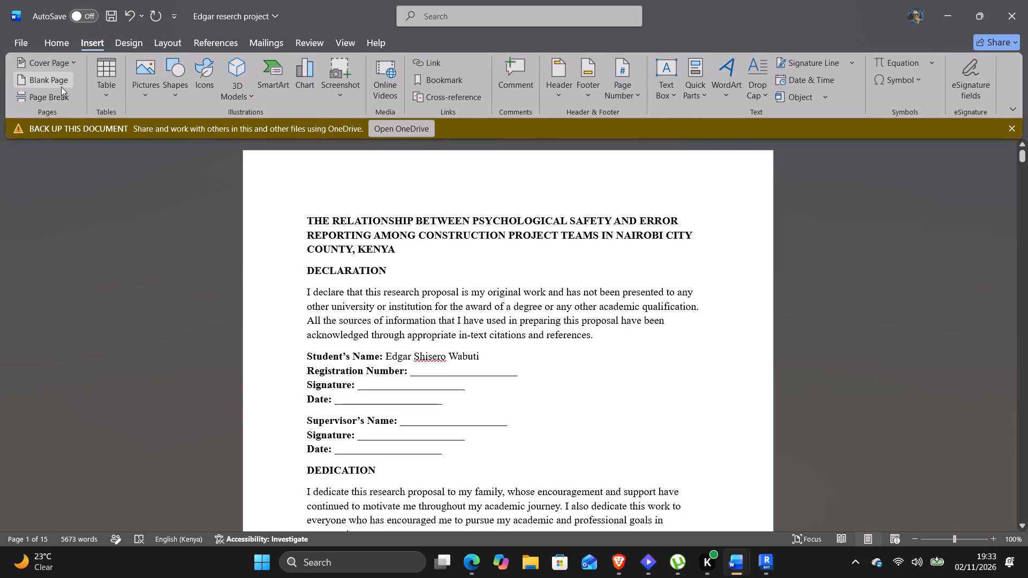
pyautogui.click(59, 97)
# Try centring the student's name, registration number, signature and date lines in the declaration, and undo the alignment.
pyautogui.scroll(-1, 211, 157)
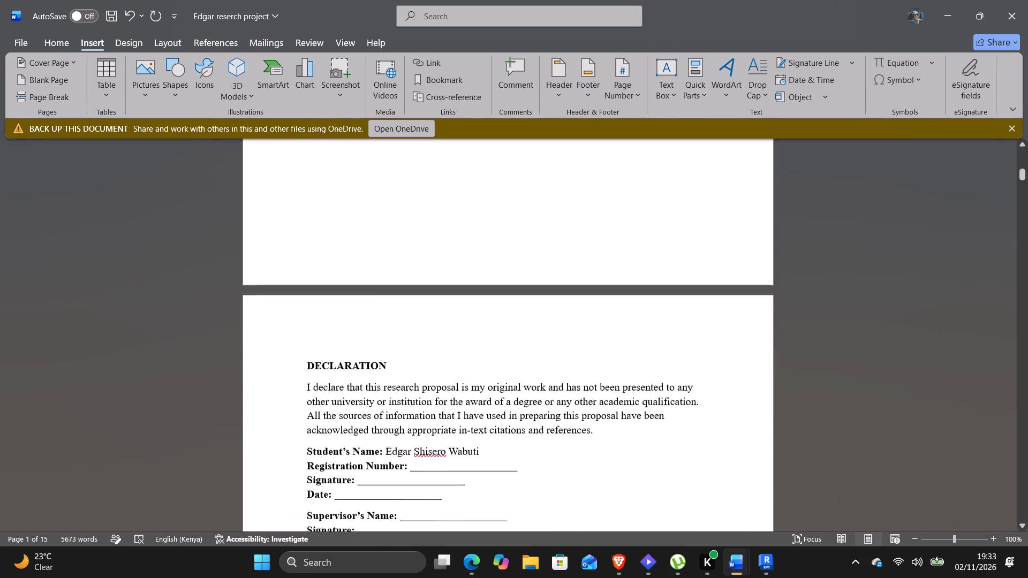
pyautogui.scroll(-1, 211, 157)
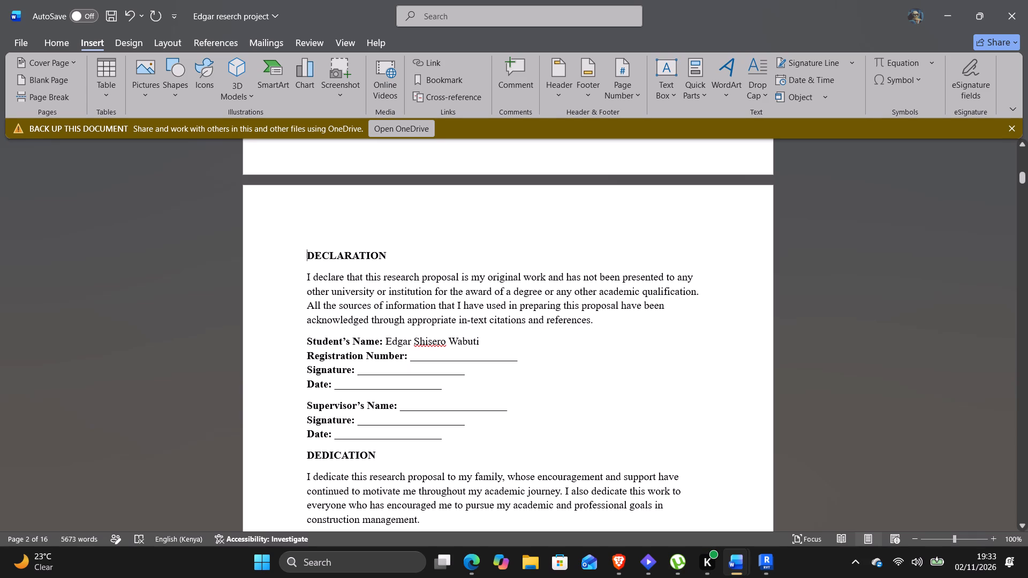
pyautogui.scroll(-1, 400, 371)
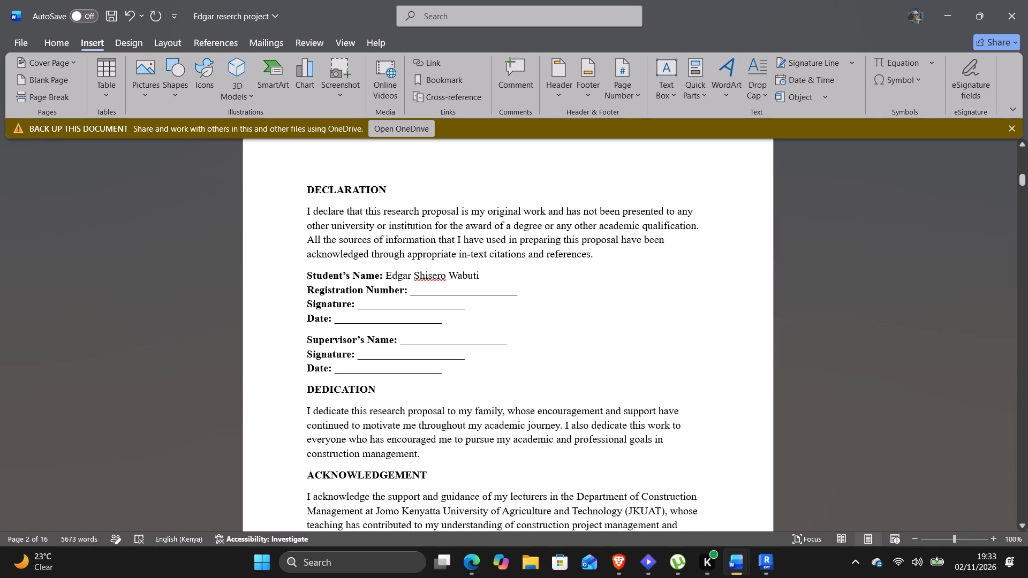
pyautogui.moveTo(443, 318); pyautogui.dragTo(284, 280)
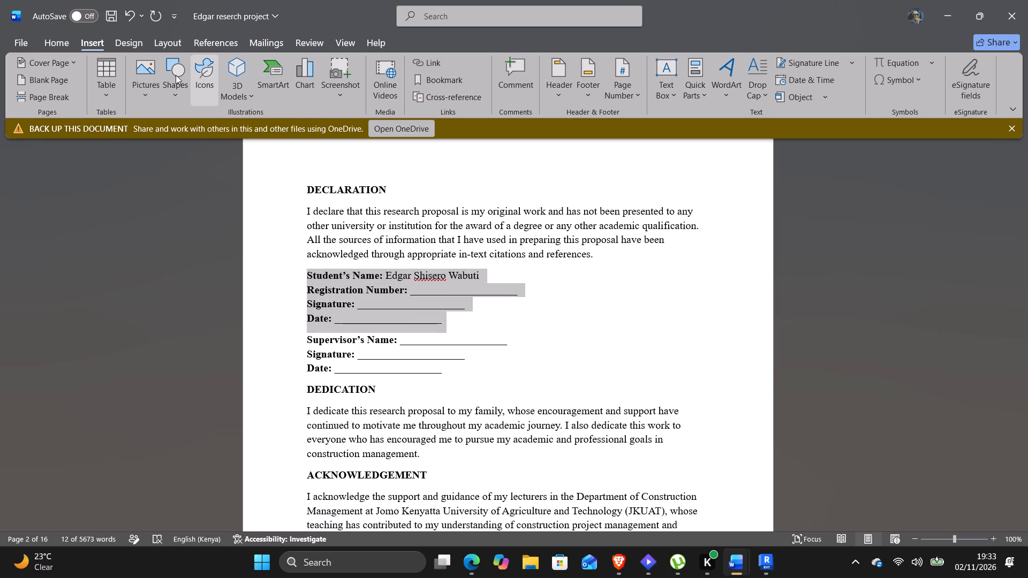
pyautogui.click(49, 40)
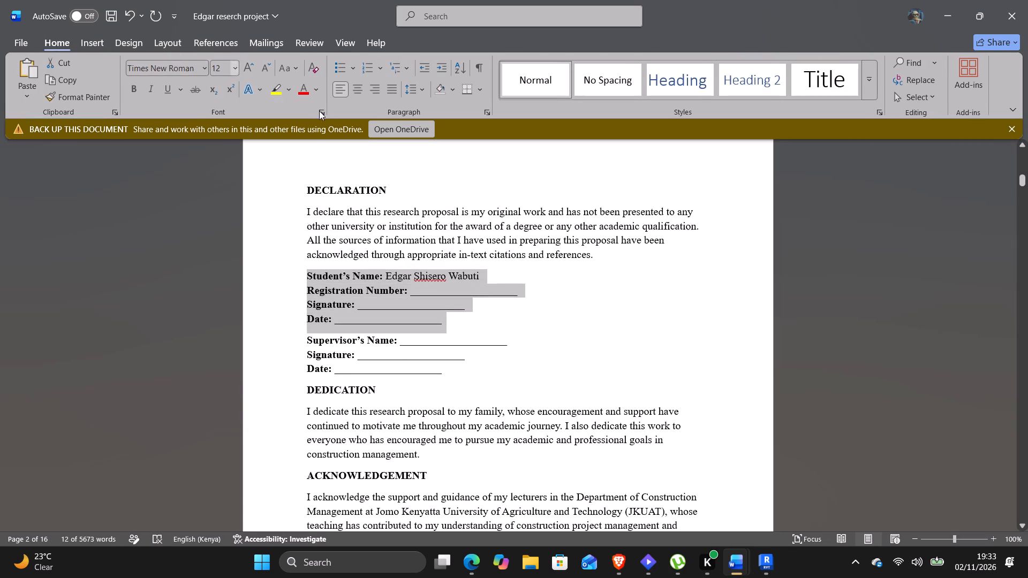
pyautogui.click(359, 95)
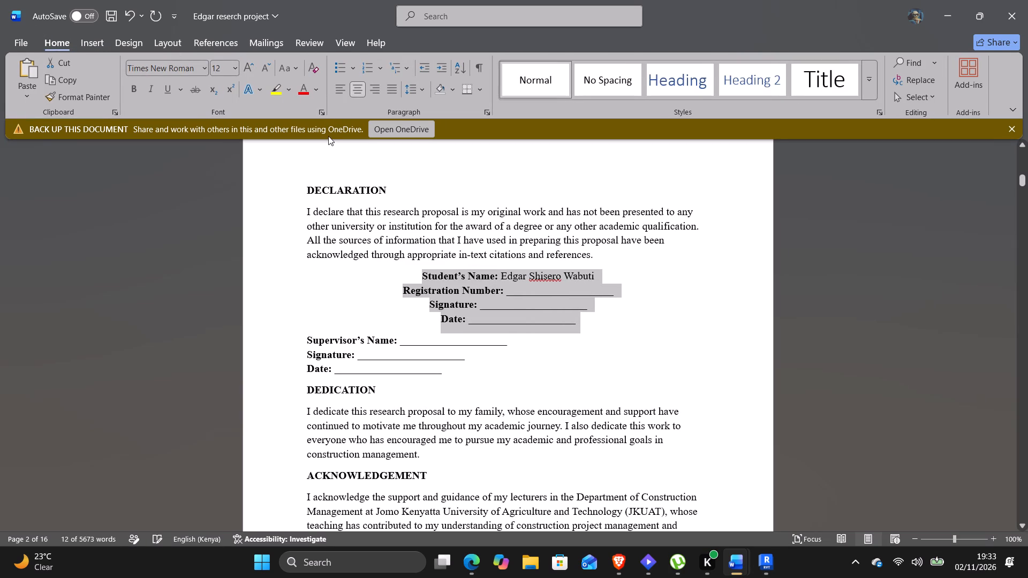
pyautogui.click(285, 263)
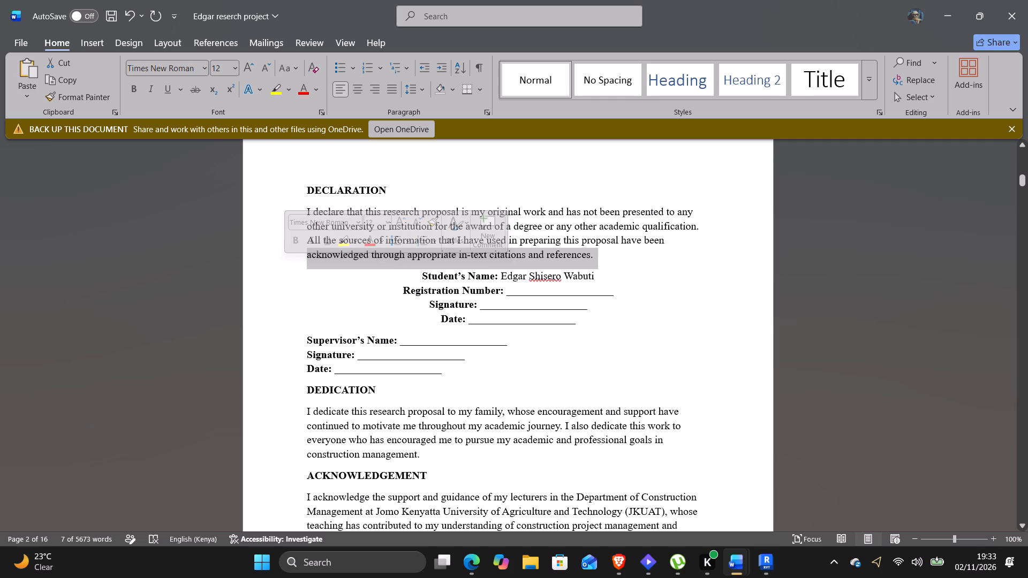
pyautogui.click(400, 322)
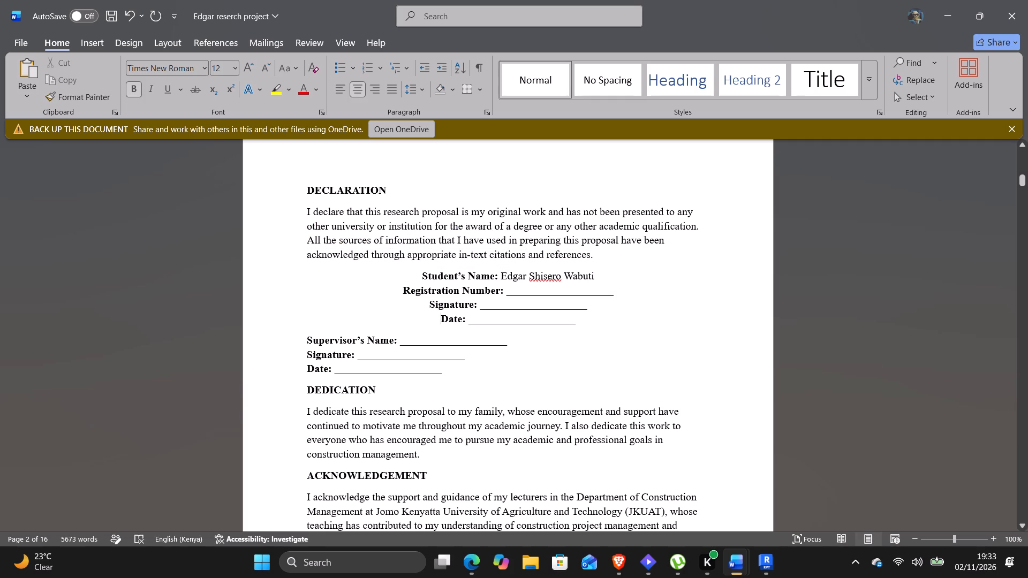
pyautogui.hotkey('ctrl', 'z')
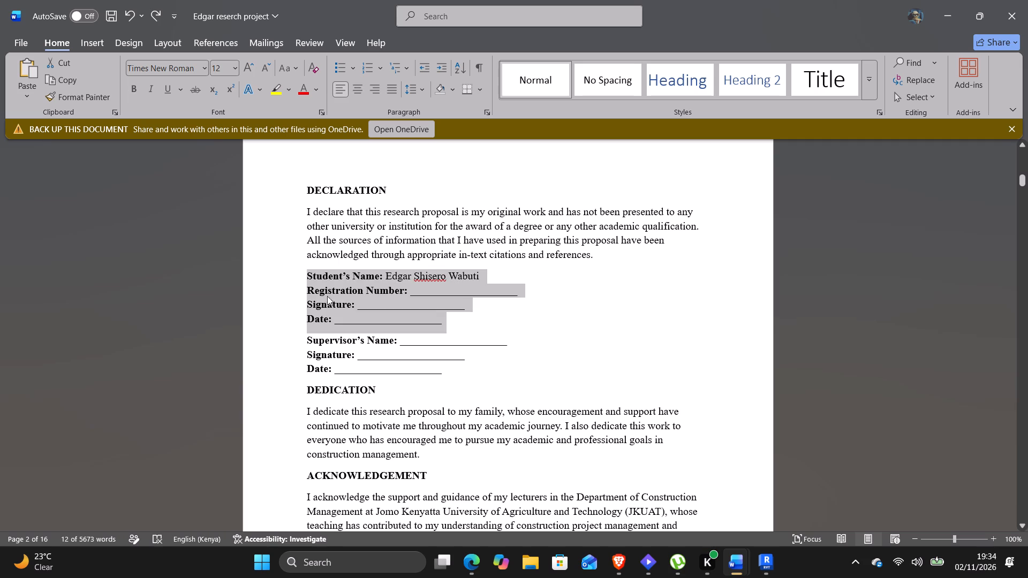
# Indent the first line of the declaration paragraph by one tab.
pyautogui.click(307, 215)
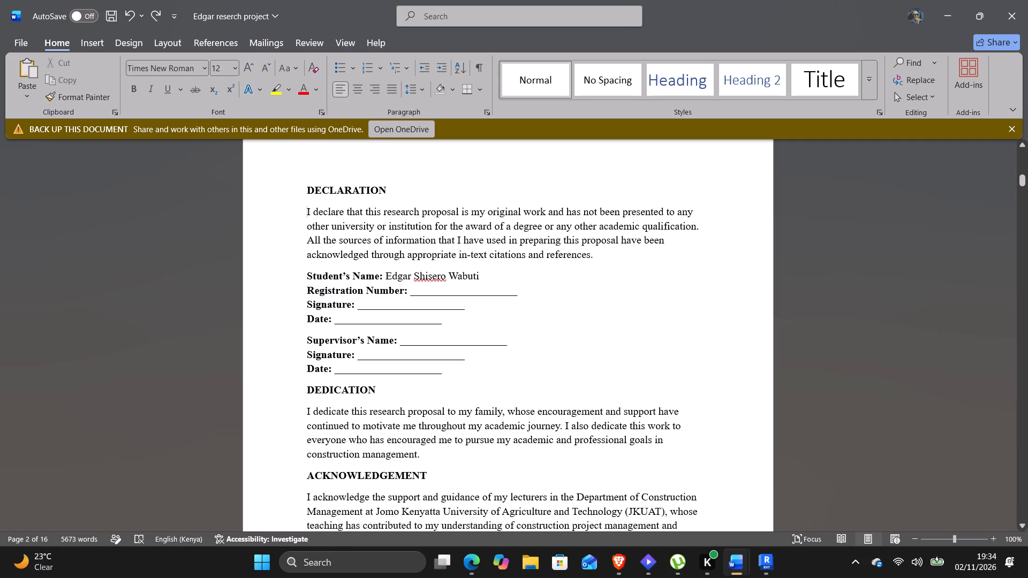
pyautogui.press('Tab')
# Insert page breaks before the DEDICATION, ACKNOWLEDGEMENT and ABSTRACT headings so each section starts on its own page.
pyautogui.click(307, 392)
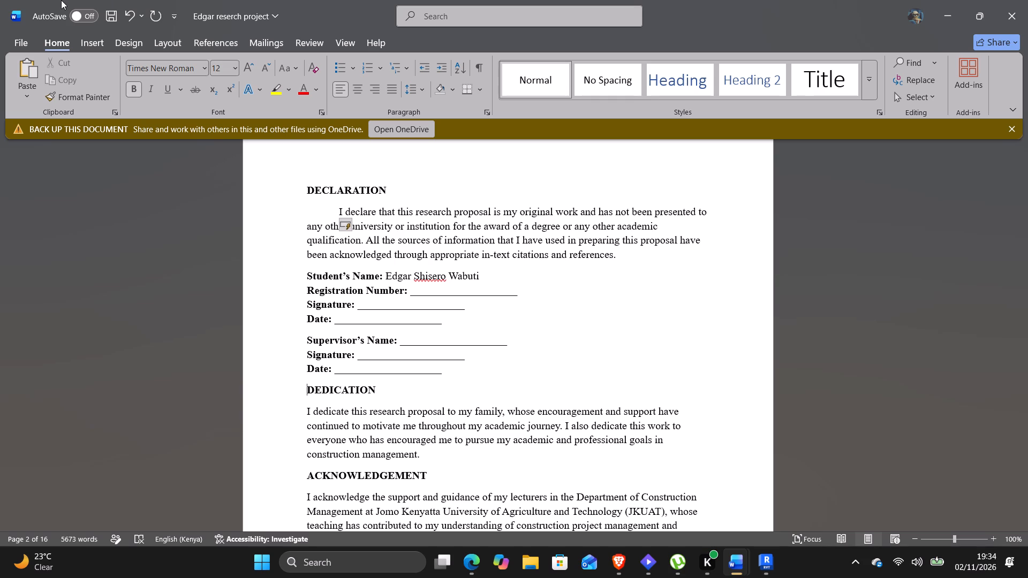
pyautogui.click(82, 44)
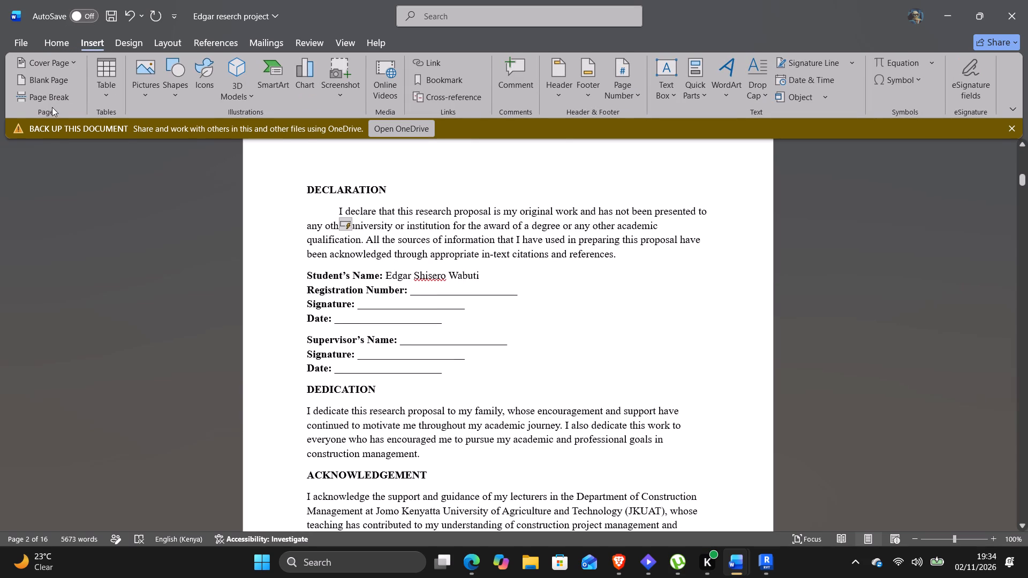
pyautogui.click(47, 101)
pyautogui.scroll(-2, 257, 424)
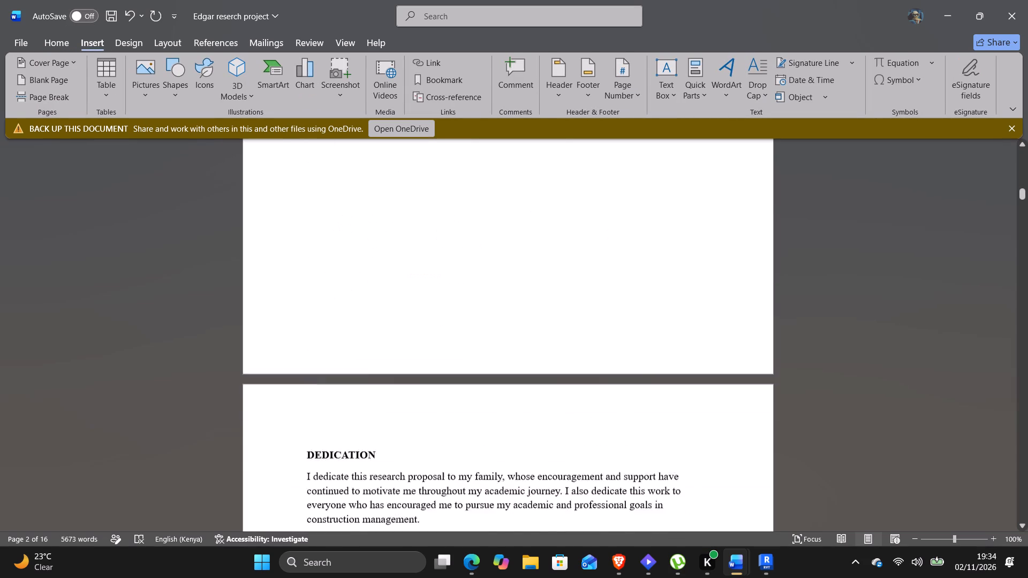
pyautogui.scroll(-1, 257, 424)
pyautogui.click(304, 332)
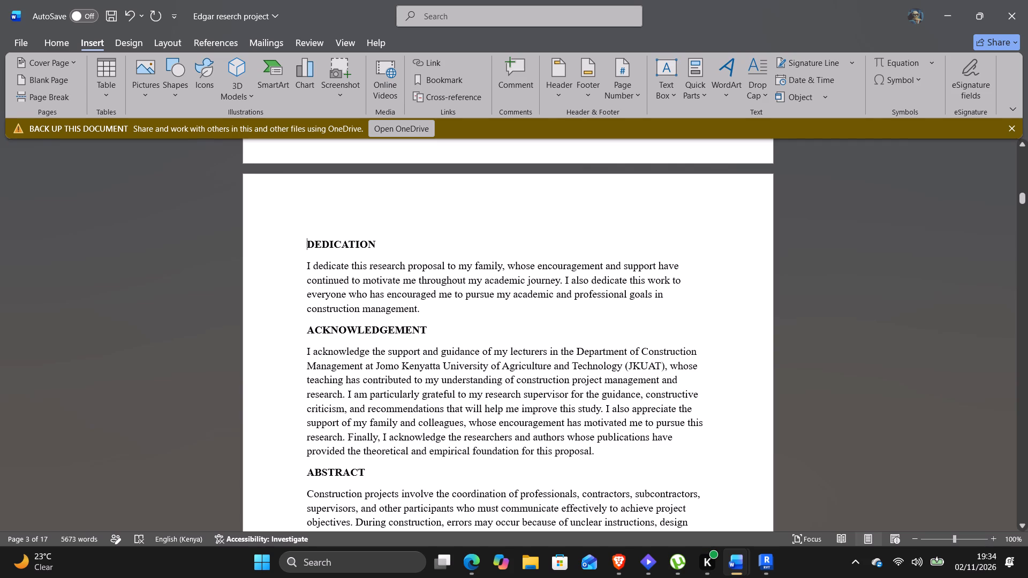
pyautogui.click(54, 100)
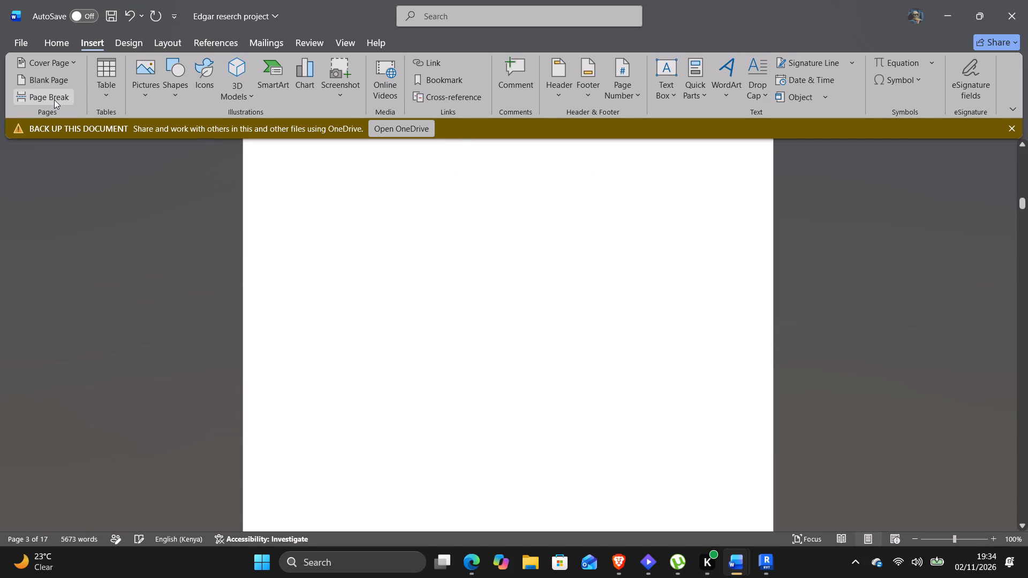
pyautogui.scroll(-3, 54, 100)
pyautogui.scroll(-1, 328, 384)
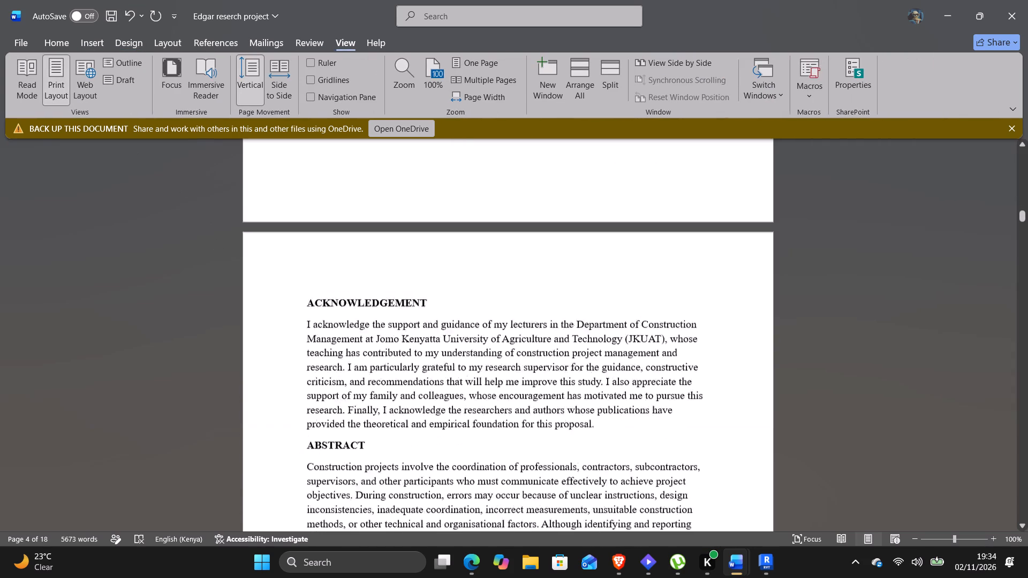
pyautogui.scroll(-1, 328, 384)
pyautogui.click(308, 362)
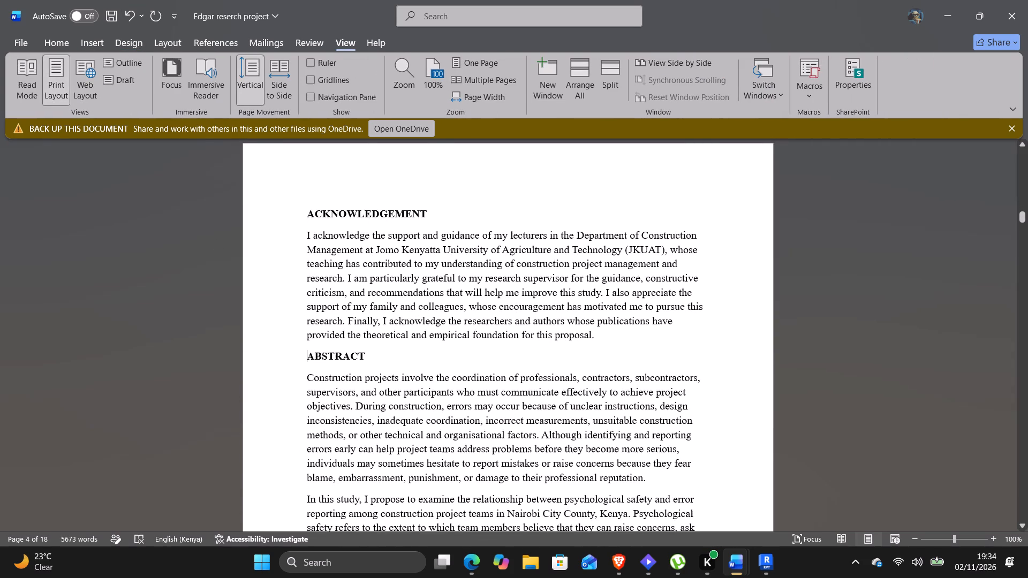
pyautogui.click(92, 45)
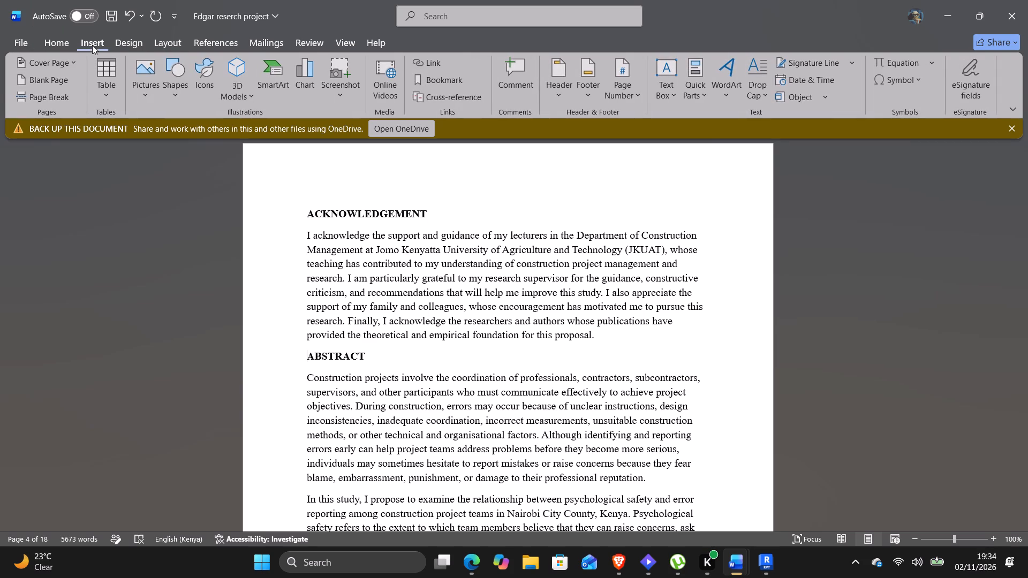
pyautogui.click(50, 93)
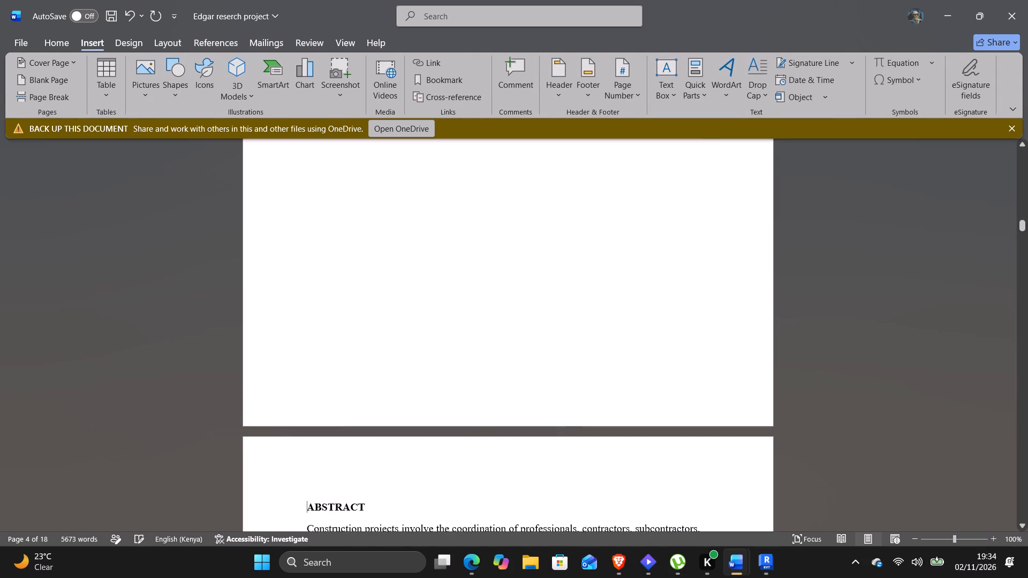
# Delete the Keywords paragraph at the end of the abstract.
pyautogui.scroll(-7, 280, 332)
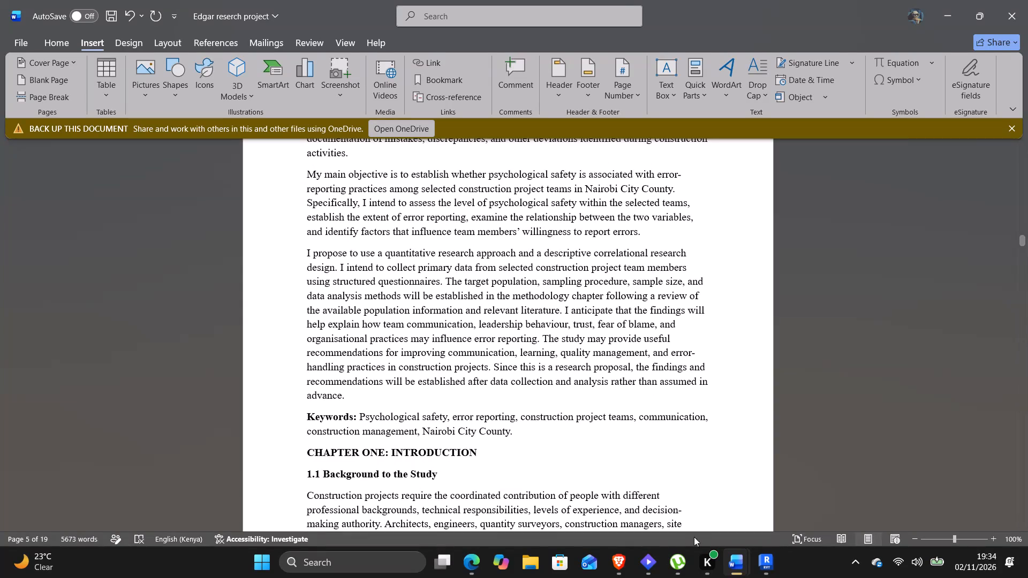
pyautogui.moveTo(516, 427); pyautogui.dragTo(384, 399)
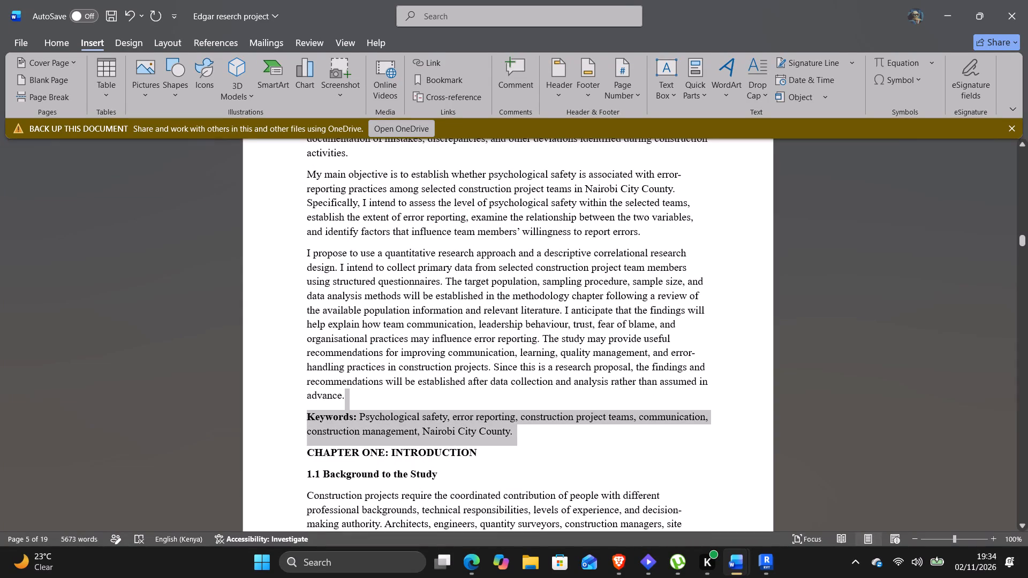
pyautogui.moveTo(384, 399); pyautogui.dragTo(275, 420)
pyautogui.press('BackSpace')
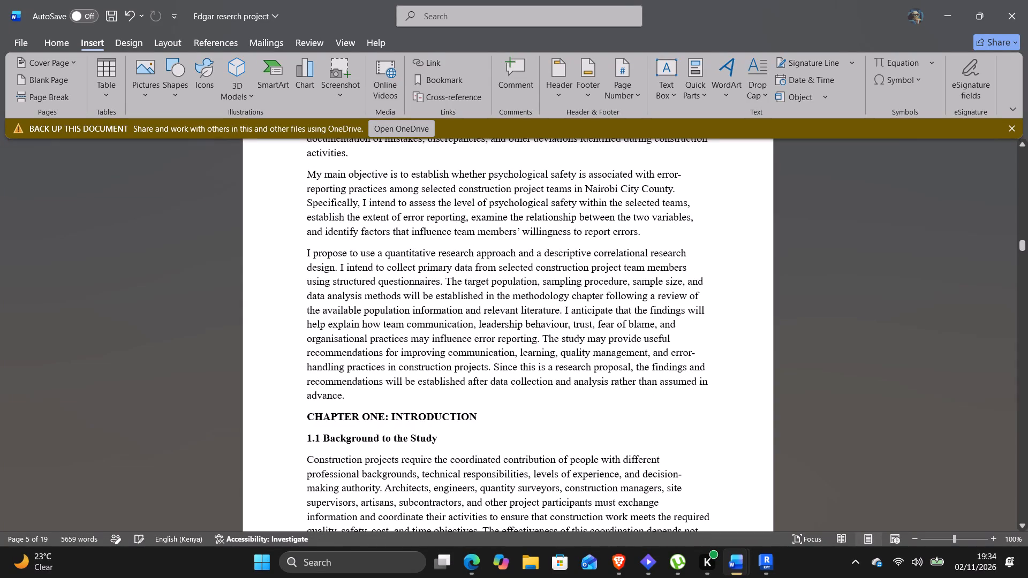
# Insert a page break before the CHAPTER ONE: INTRODUCTION heading.
pyautogui.click(46, 99)
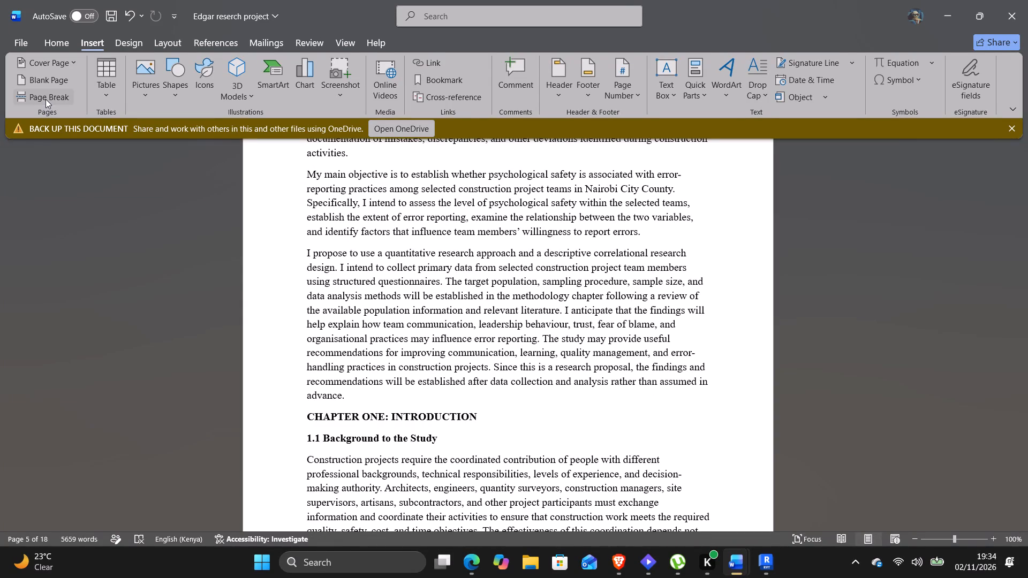
pyautogui.scroll(1, 269, 363)
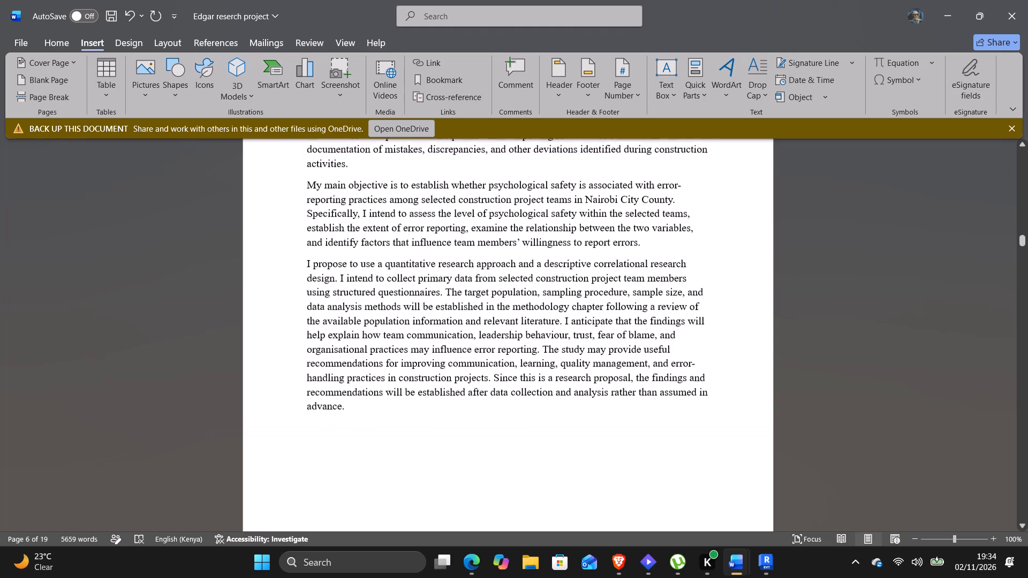
pyautogui.scroll(6, 269, 363)
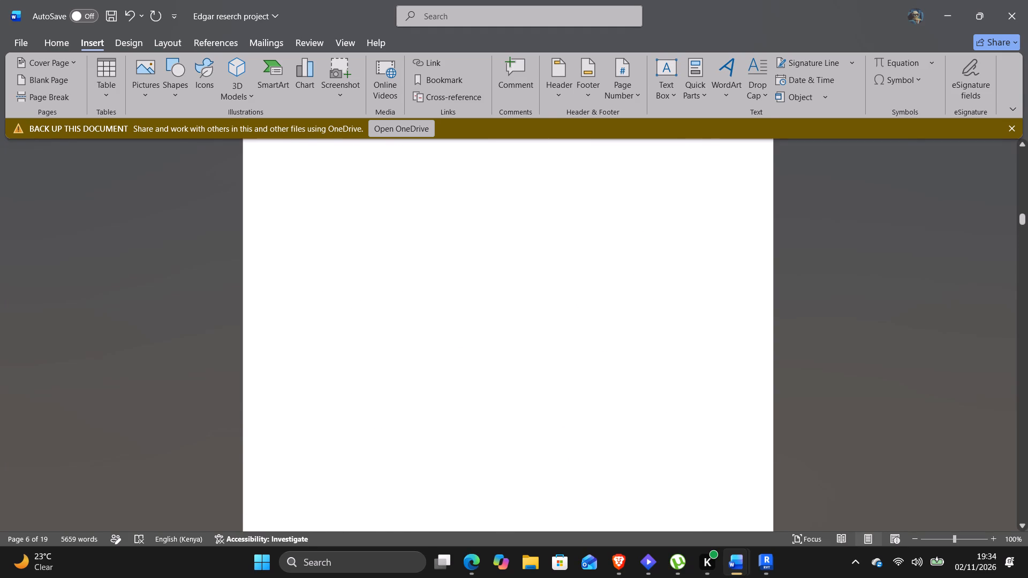
# Centre the proposal title on the first page.
pyautogui.scroll(14, 269, 363)
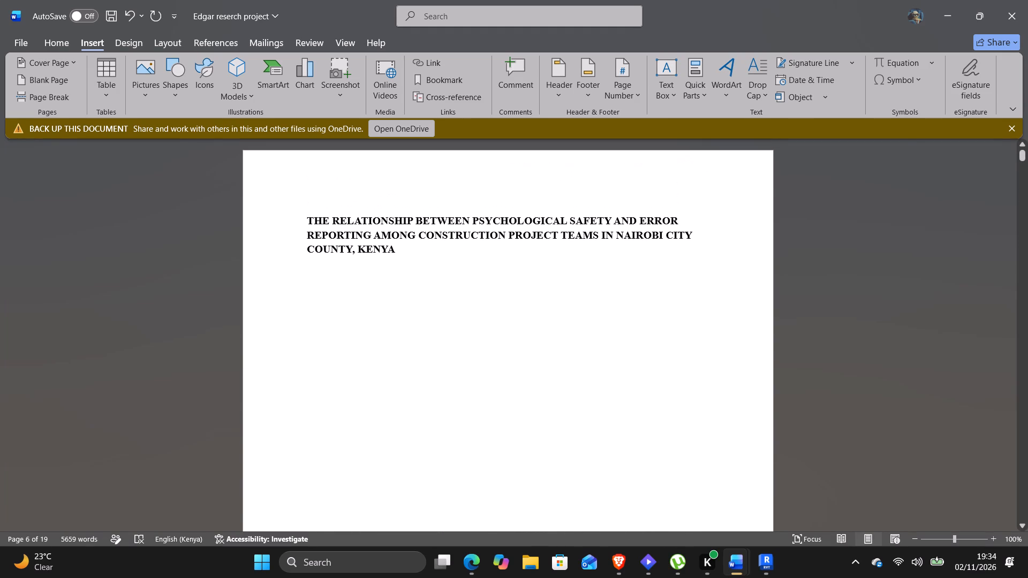
pyautogui.moveTo(410, 257); pyautogui.dragTo(245, 201)
pyautogui.click(55, 40)
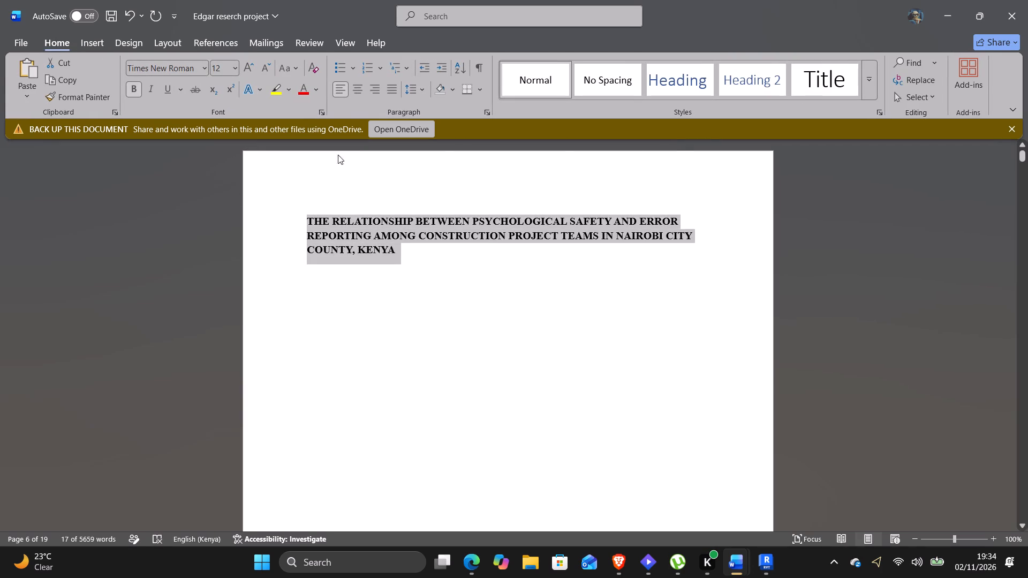
pyautogui.click(357, 90)
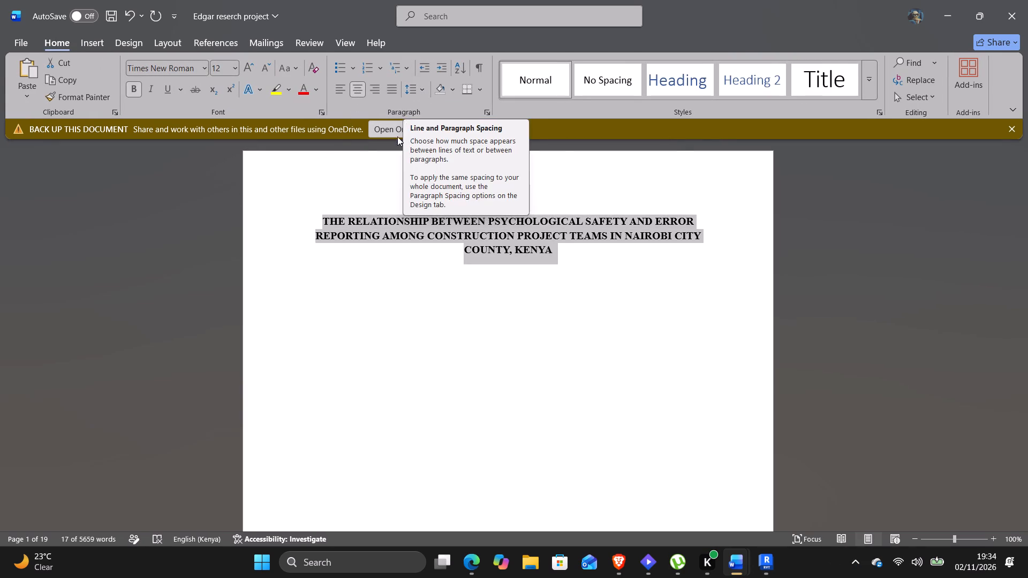
pyautogui.click(369, 339)
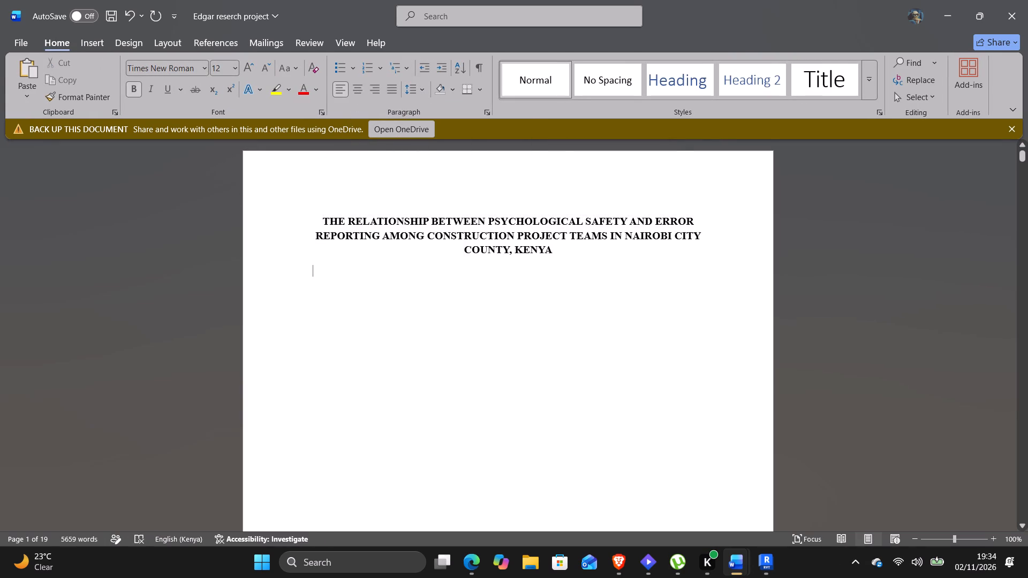
# Insert six blank lines between the declaration paragraph and the Student's Name line.
pyautogui.scroll(-7, 369, 339)
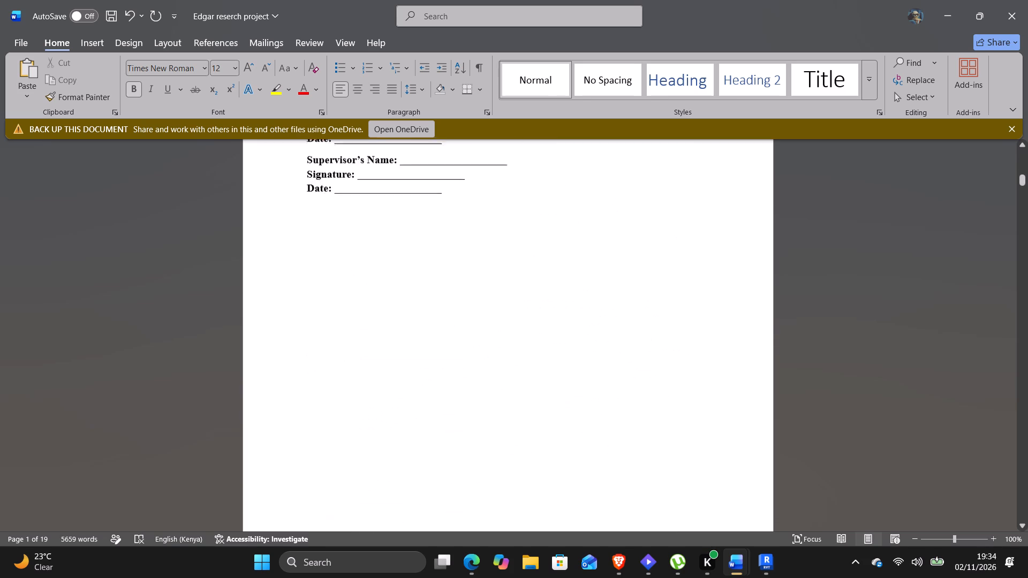
pyautogui.scroll(-1, 369, 339)
pyautogui.scroll(1, 369, 339)
pyautogui.scroll(-1, 369, 339)
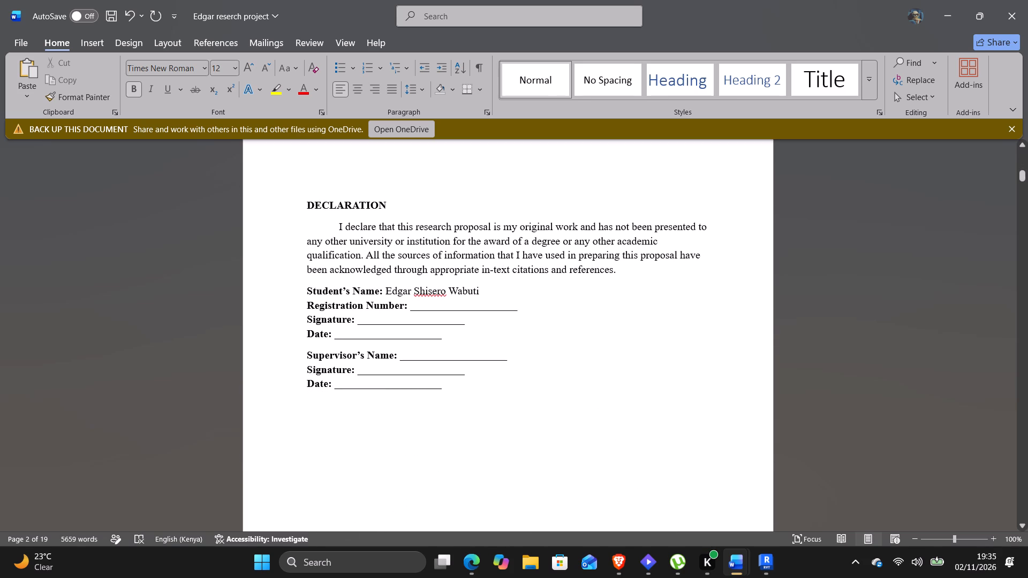
pyautogui.click(307, 299)
pyautogui.click(298, 285)
pyautogui.click(298, 285)
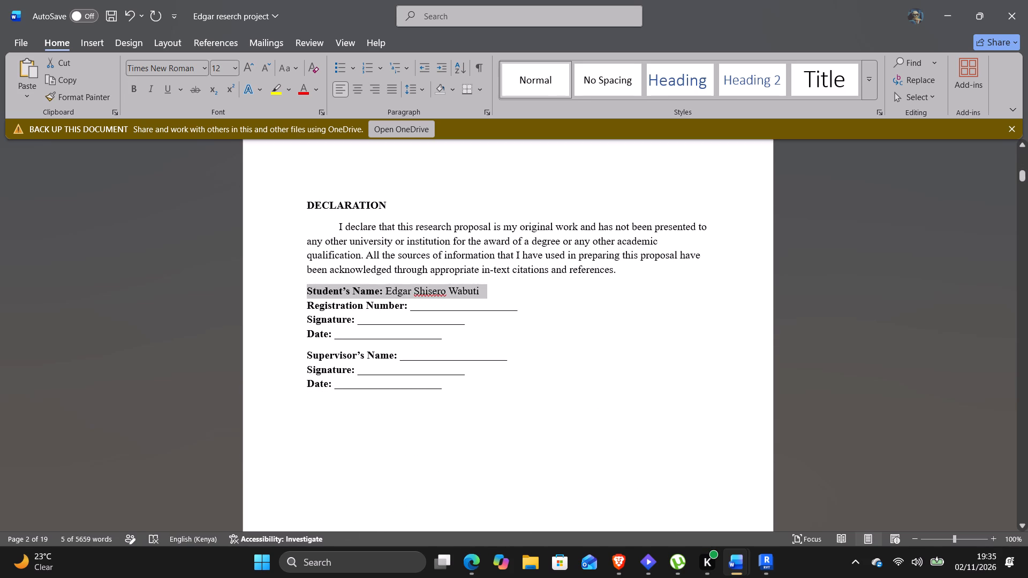
pyautogui.click(298, 285)
pyautogui.click(307, 292)
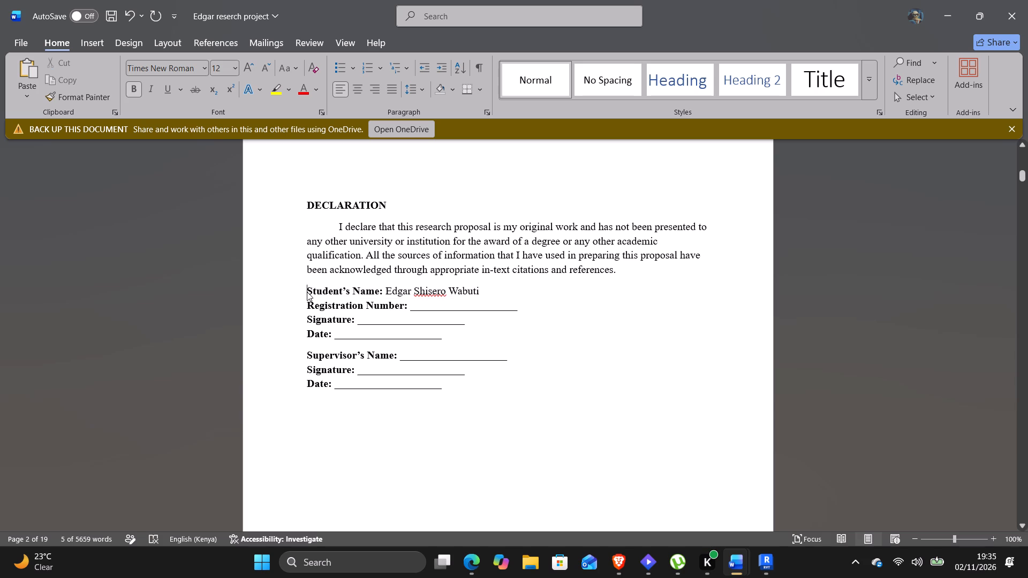
pyautogui.press('Return')
pyautogui.press('Return')
pyautogui.press('Return')
pyautogui.press('Return')
pyautogui.press('Return')
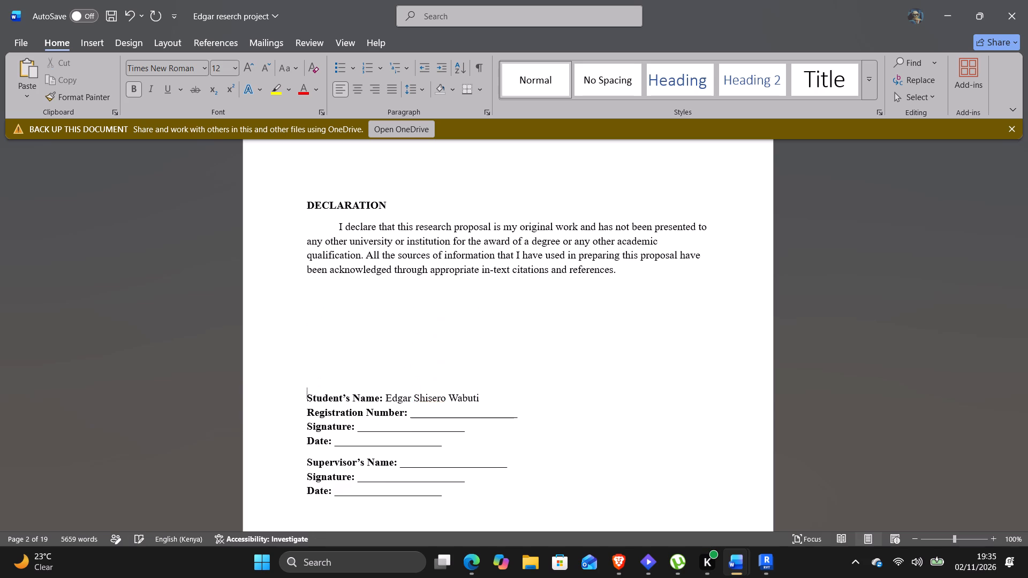
pyautogui.press('Return')
# Indent the first line of the dedication paragraph by one tab.
pyautogui.scroll(-1, 307, 292)
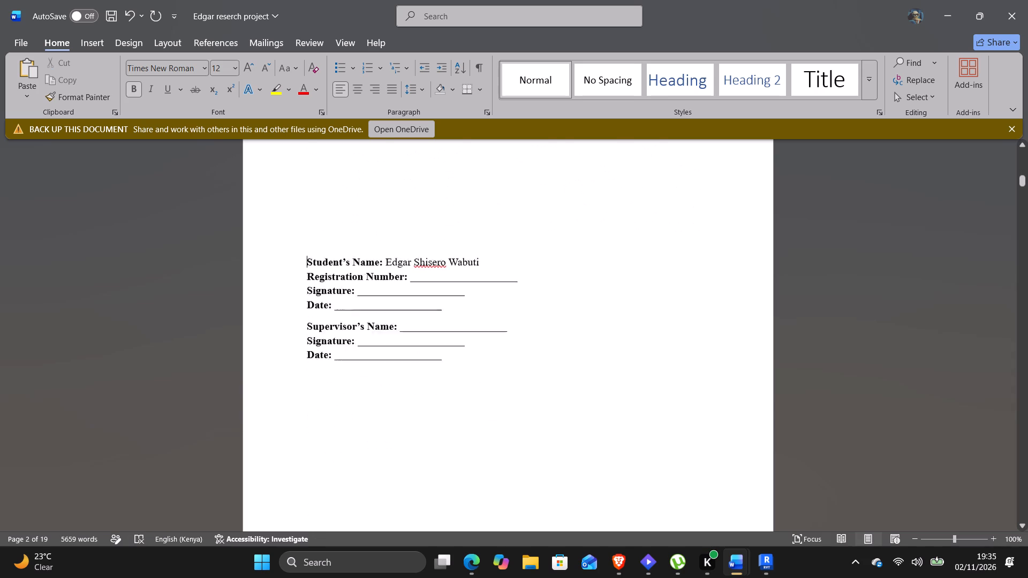
pyautogui.scroll(-1, 307, 292)
pyautogui.scroll(-2, 269, 235)
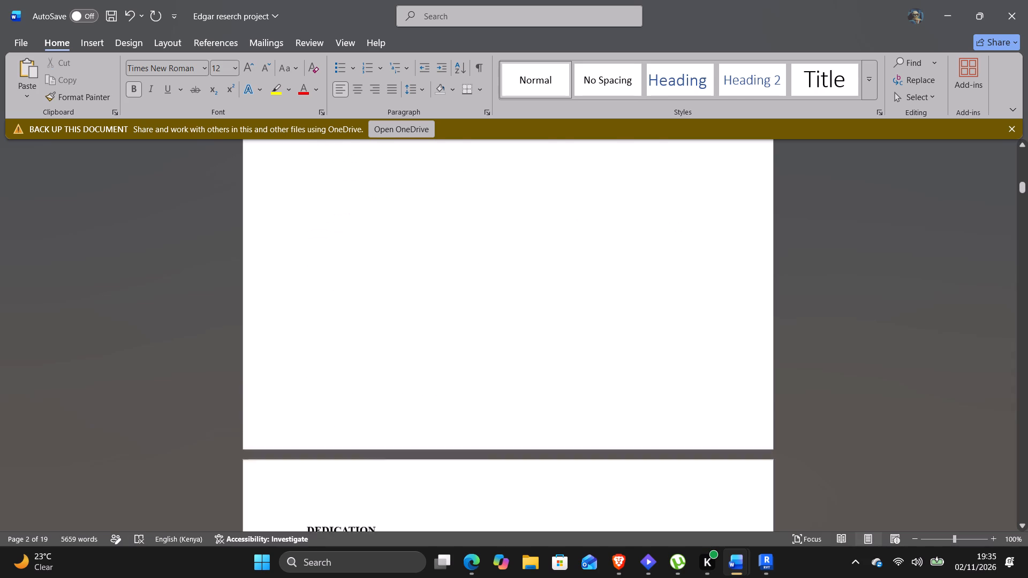
pyautogui.scroll(-3, 269, 235)
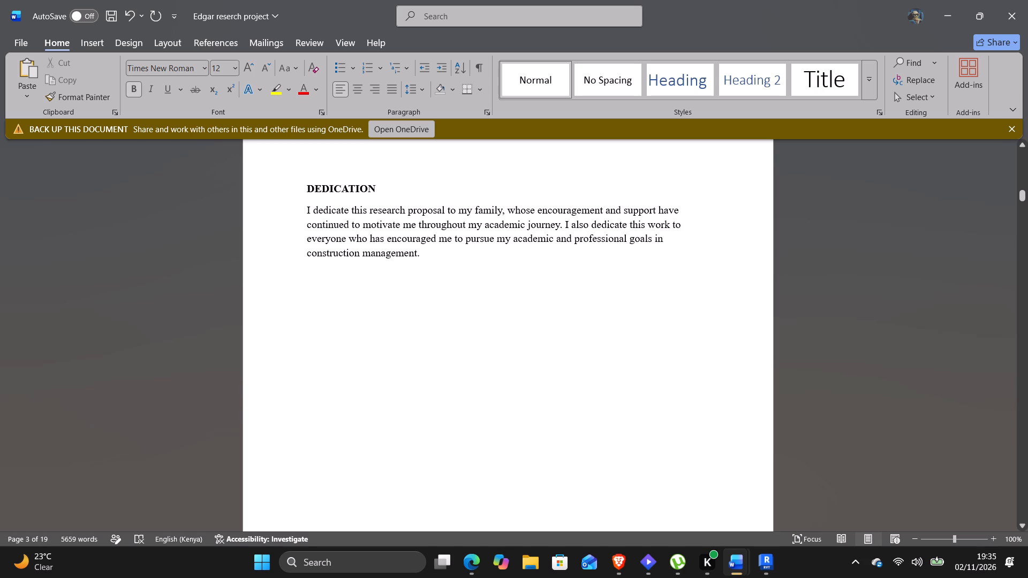
pyautogui.click(303, 213)
pyautogui.press('Tab')
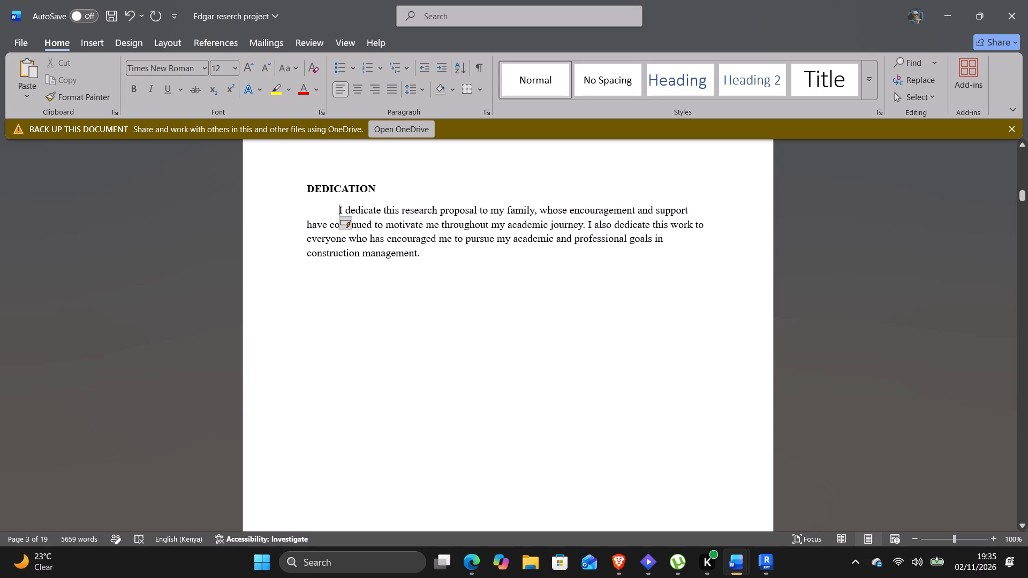
# Indent the first line of the acknowledgement paragraph by one tab.
pyautogui.scroll(-5, 303, 213)
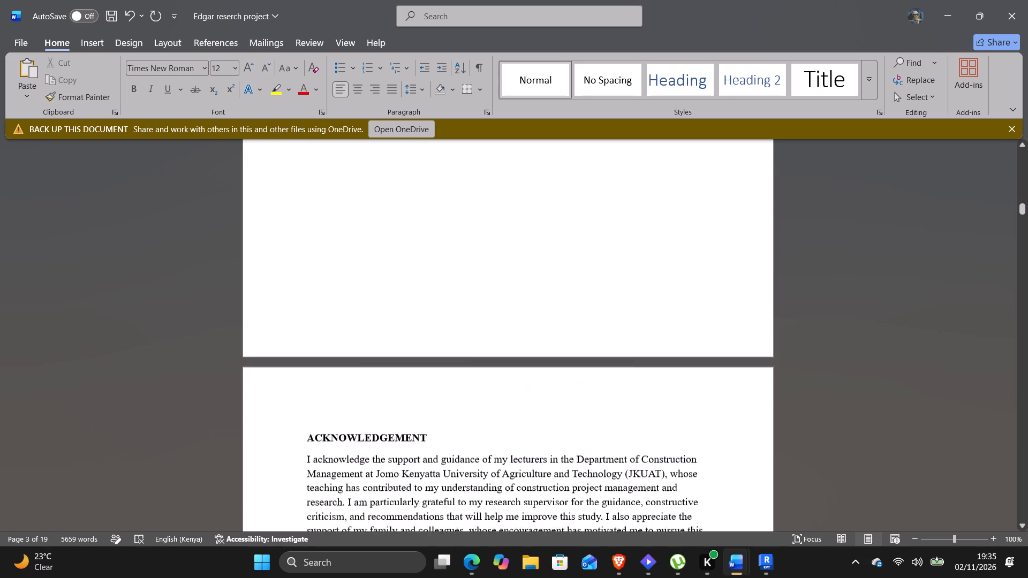
pyautogui.scroll(-1, 304, 201)
pyautogui.click(306, 161)
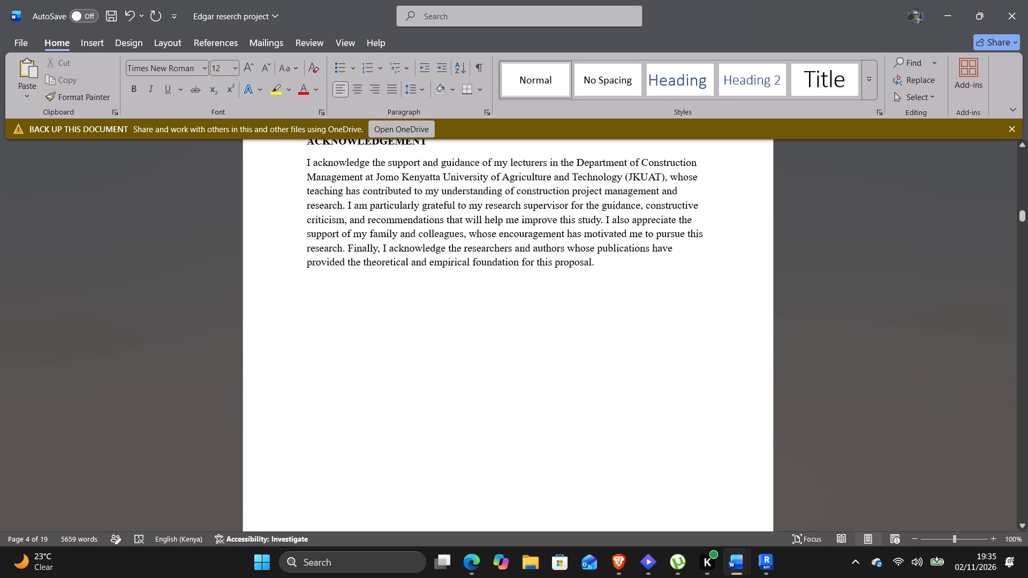
pyautogui.press('Tab')
pyautogui.scroll(-1, 306, 161)
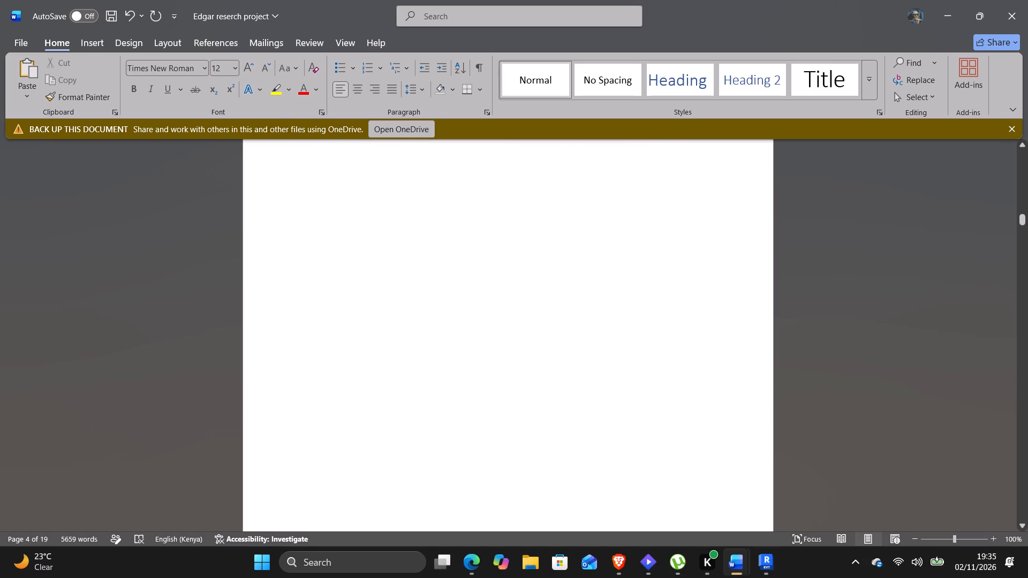
pyautogui.scroll(2, 306, 161)
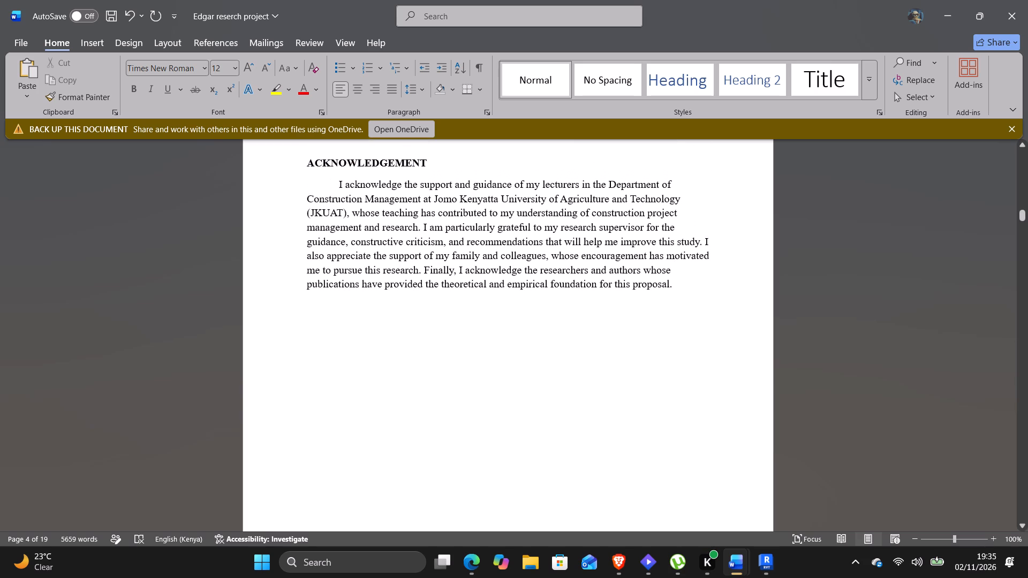
pyautogui.scroll(1, 306, 161)
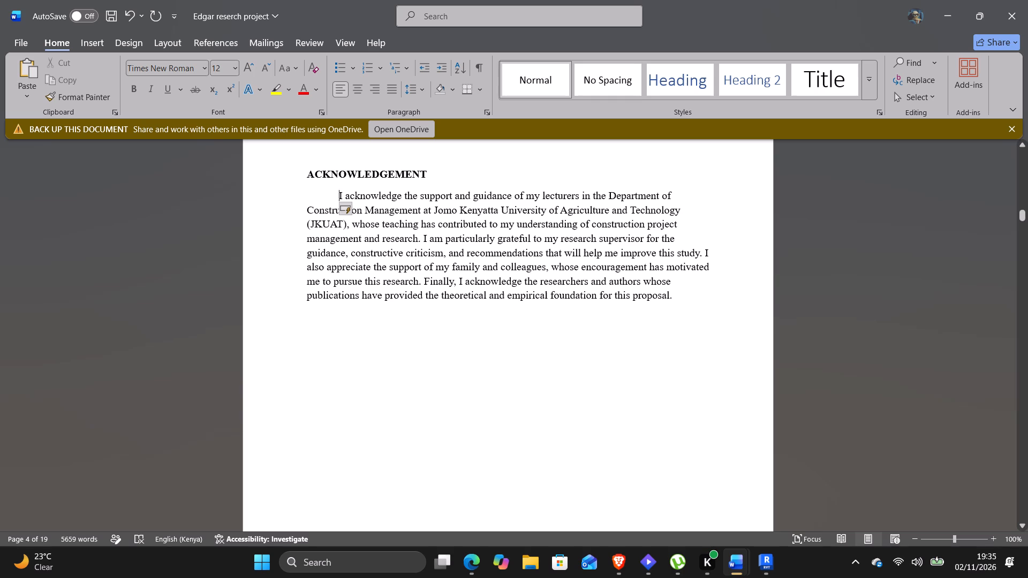
# Indent the first line of the abstract's opening paragraph by one tab.
pyautogui.scroll(-5, 461, 203)
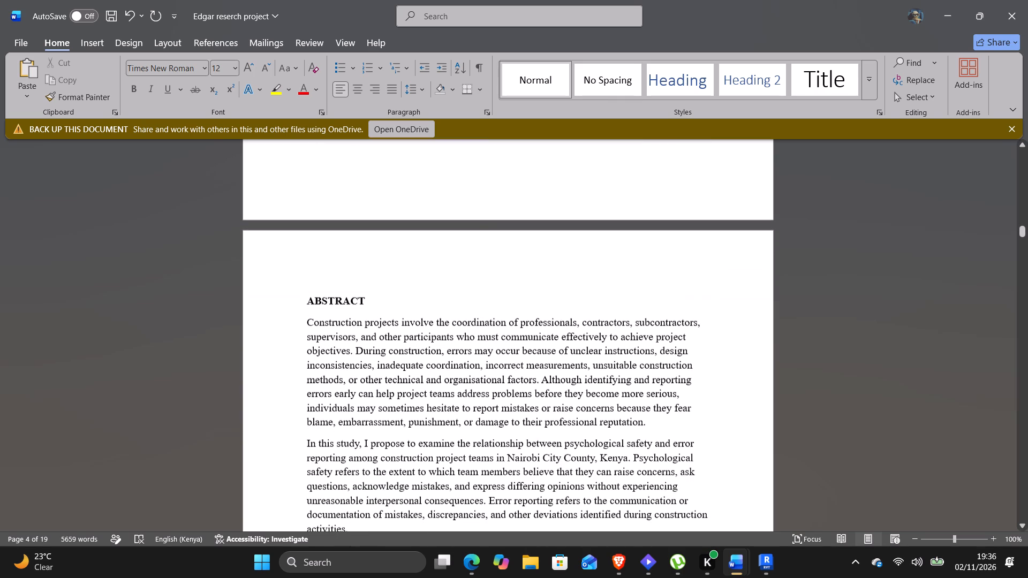
pyautogui.click(301, 323)
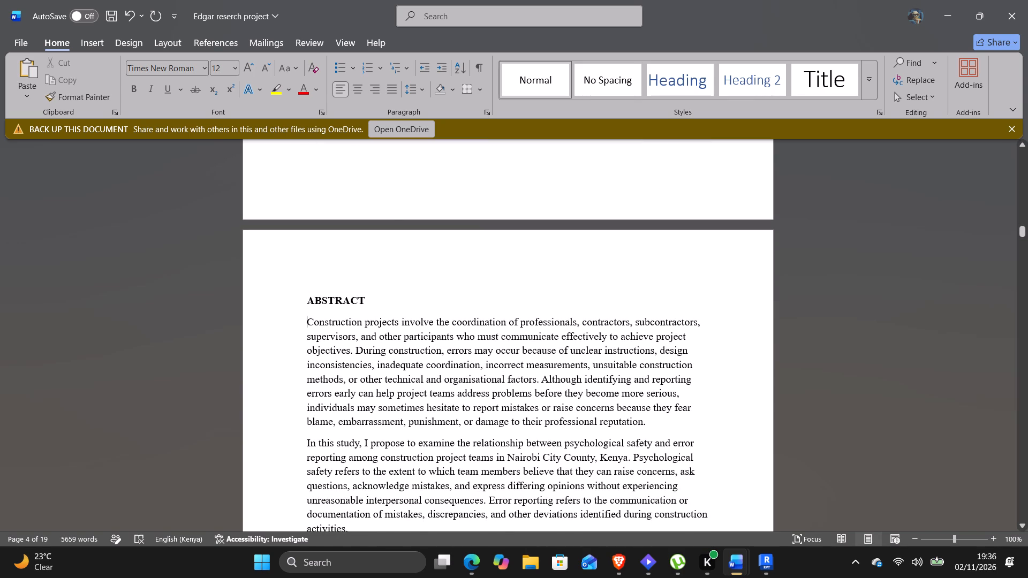
pyautogui.press('Tab')
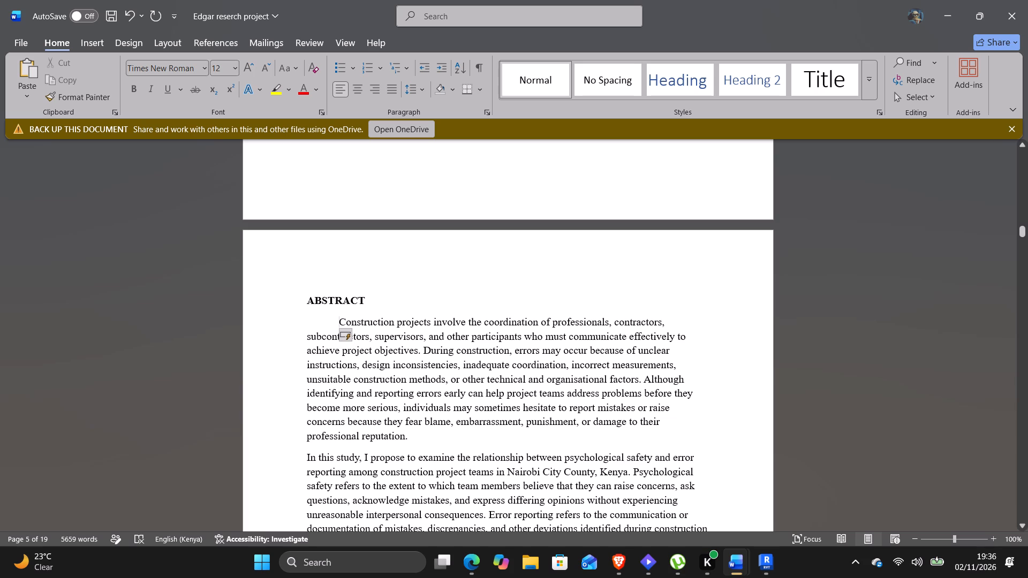
pyautogui.scroll(-1, 430, 398)
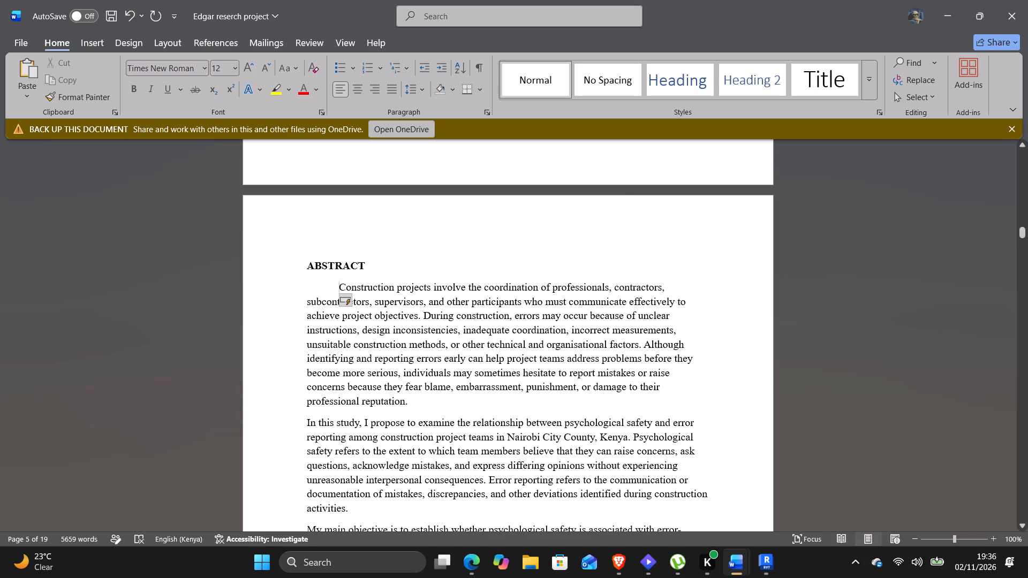
pyautogui.scroll(-1, 432, 390)
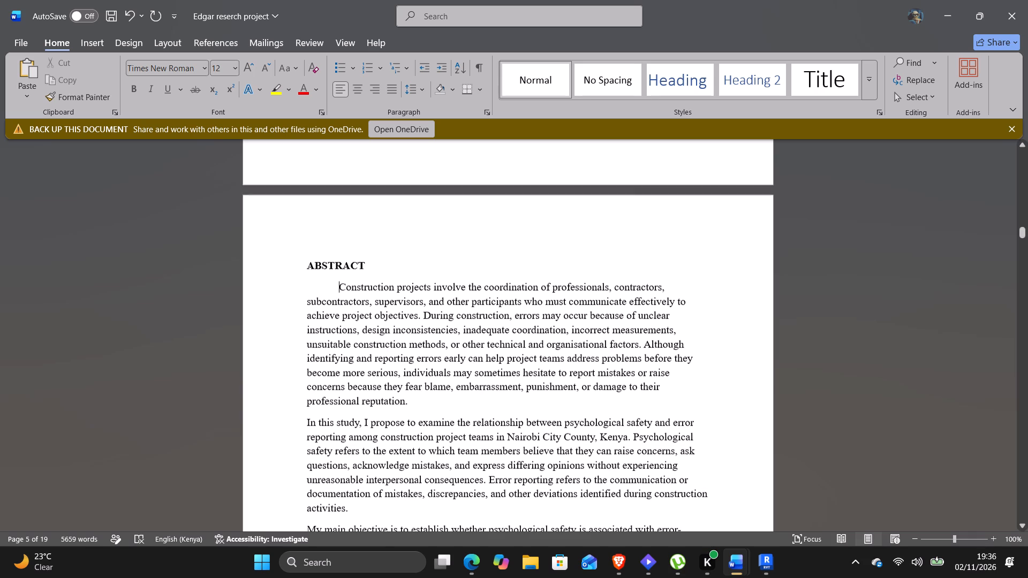
pyautogui.scroll(-1, 432, 390)
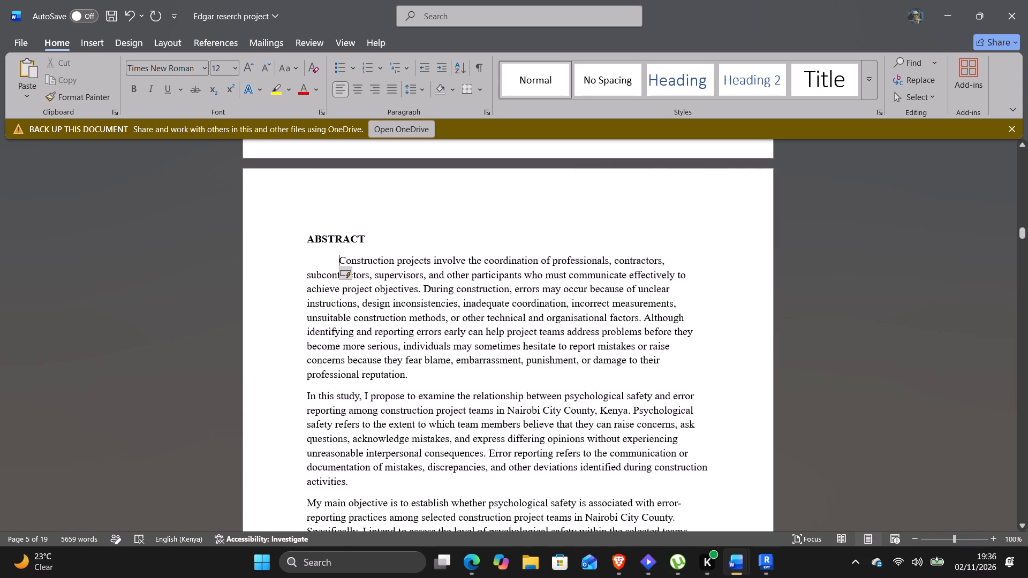
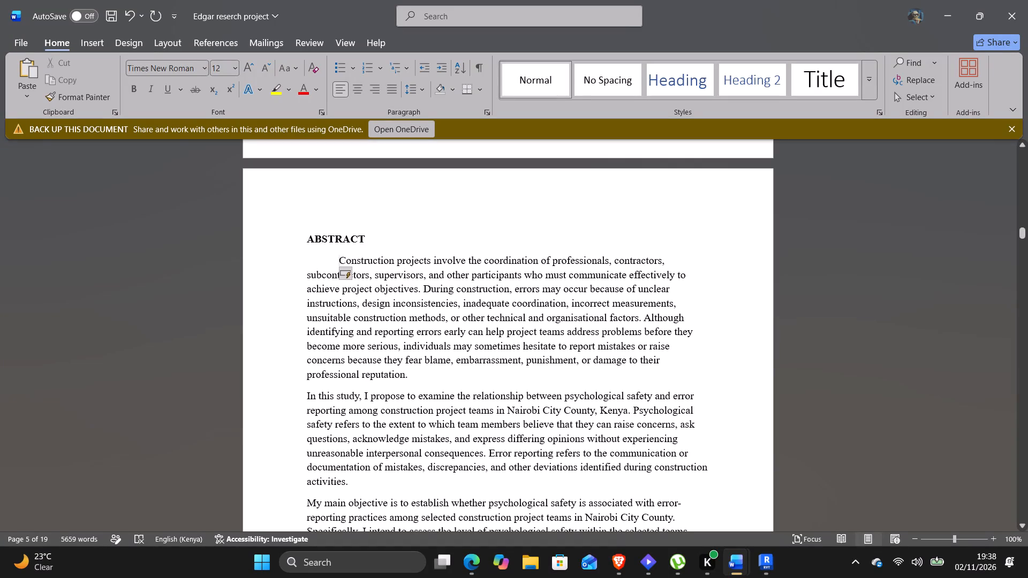
# Indent the first line of the abstract's second paragraph, starting "In this study", by one tab.
pyautogui.click(305, 396)
pyautogui.press('Tab')
# Indent the first line of the abstract's third paragraph, starting "My main objective", by one tab.
pyautogui.scroll(-1, 342, 374)
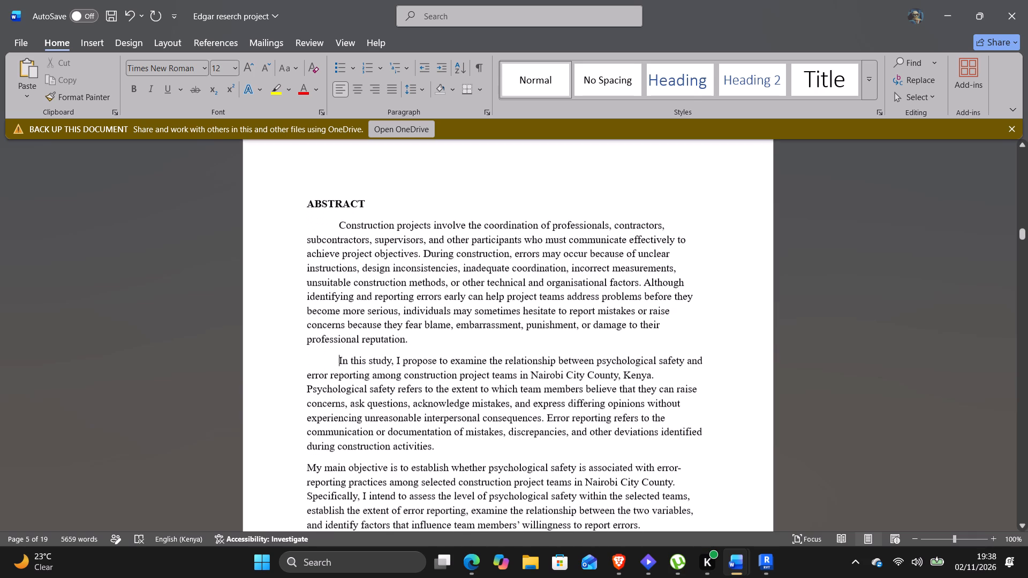
pyautogui.scroll(-2, 342, 374)
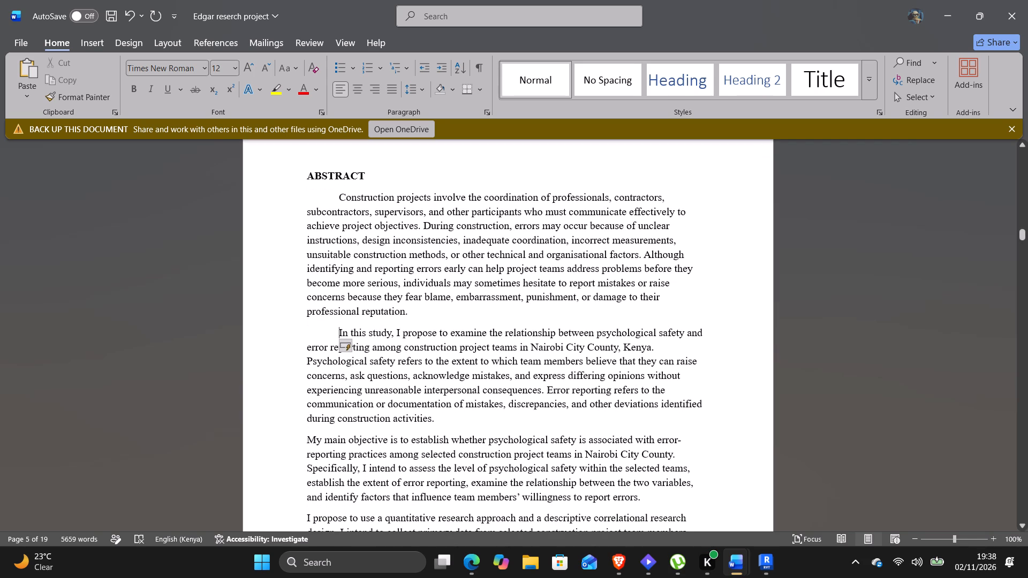
pyautogui.click(382, 355)
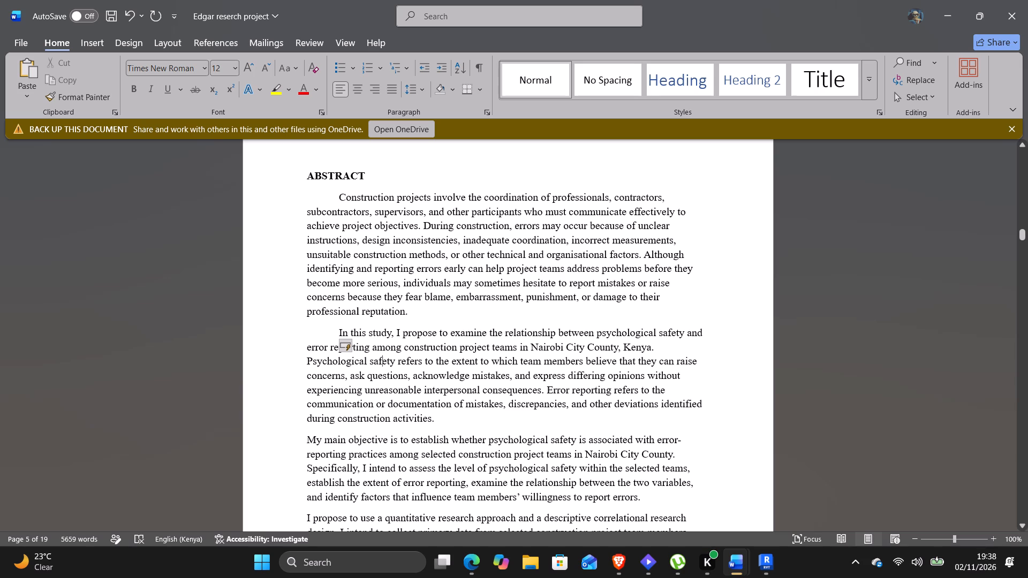
pyautogui.scroll(-1, 484, 370)
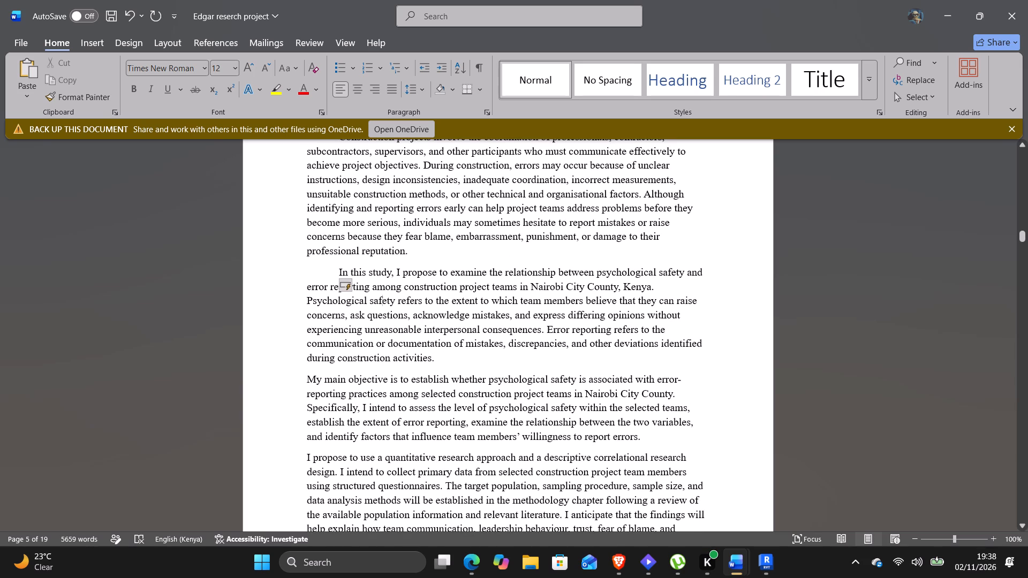
pyautogui.scroll(-2, 521, 279)
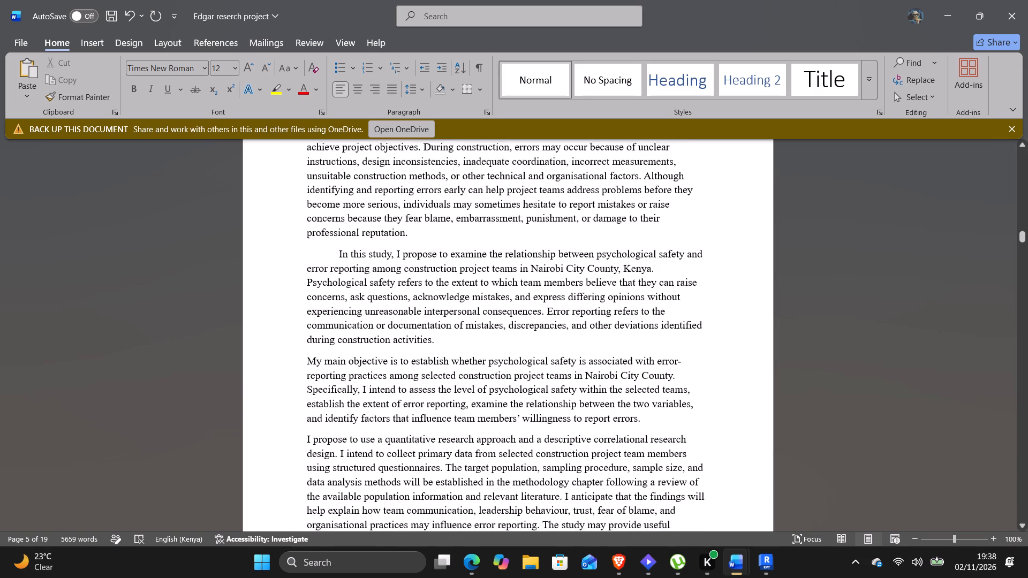
pyautogui.scroll(-1, 521, 279)
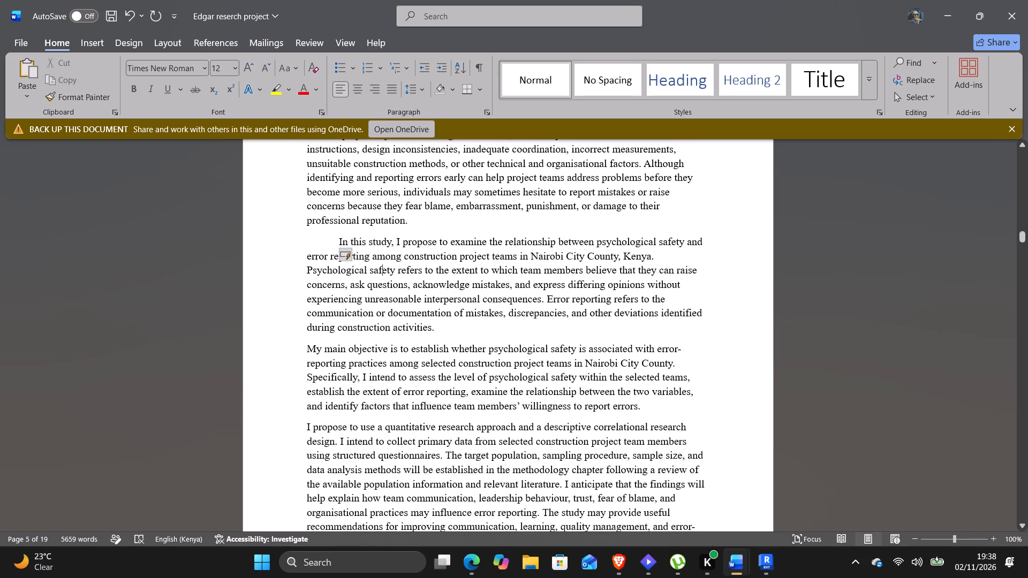
pyautogui.scroll(-1, 432, 302)
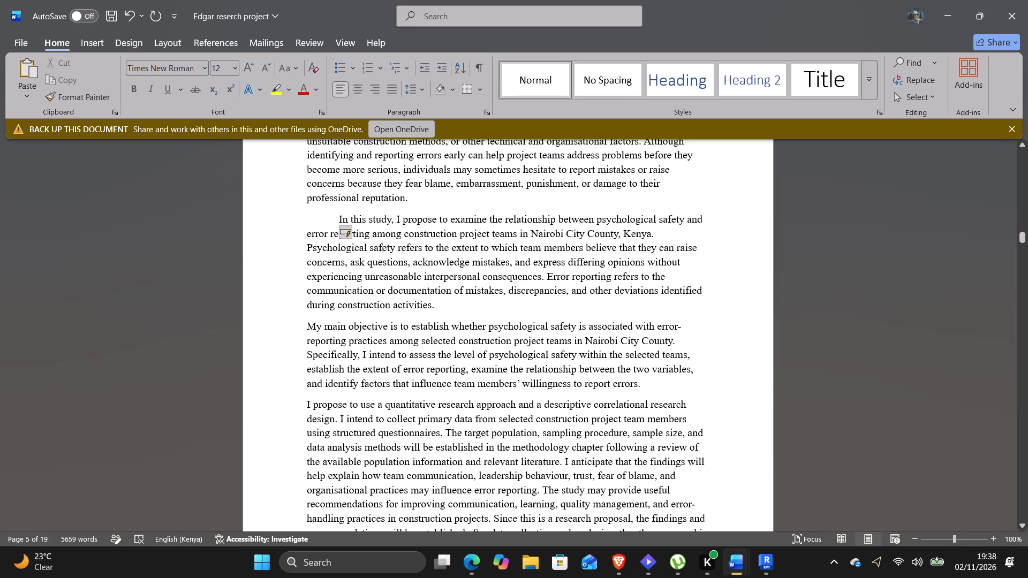
pyautogui.scroll(-1, 423, 301)
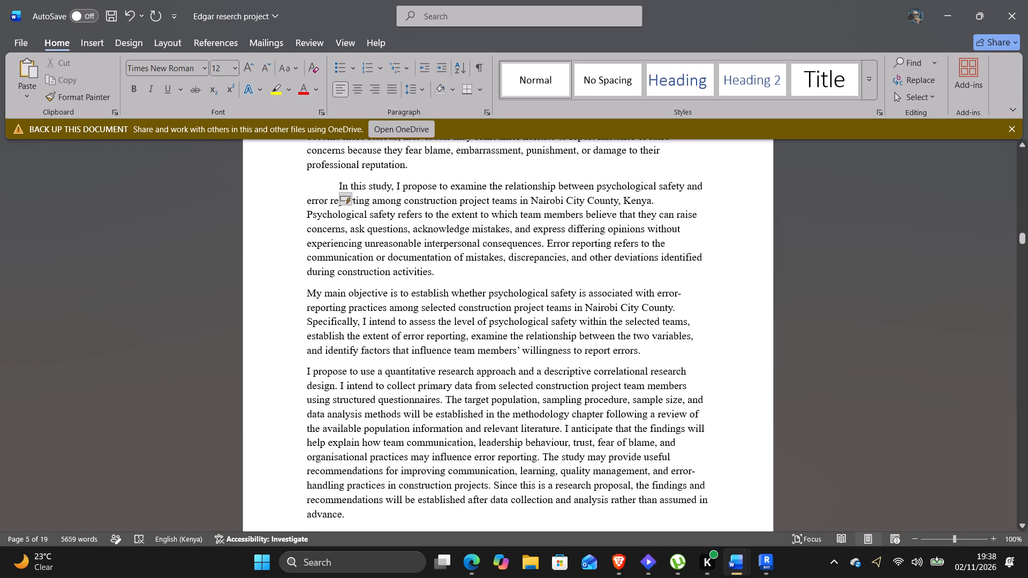
pyautogui.click(308, 288)
pyautogui.press('Tab')
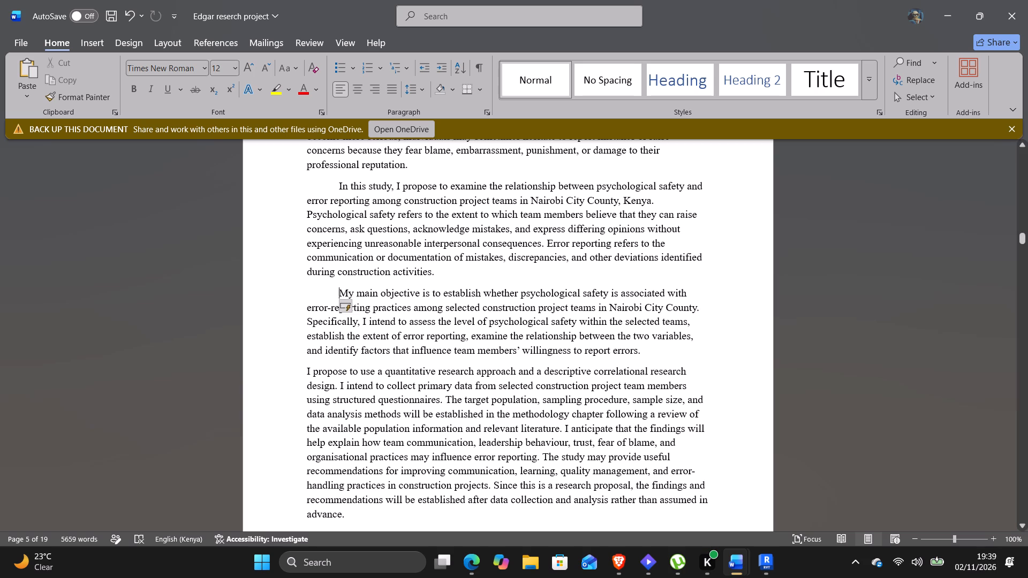
# Highlight both sentences of the abstract's third paragraph, the main objective and the specific objectives, in yellow.
pyautogui.moveTo(338, 291); pyautogui.dragTo(461, 303)
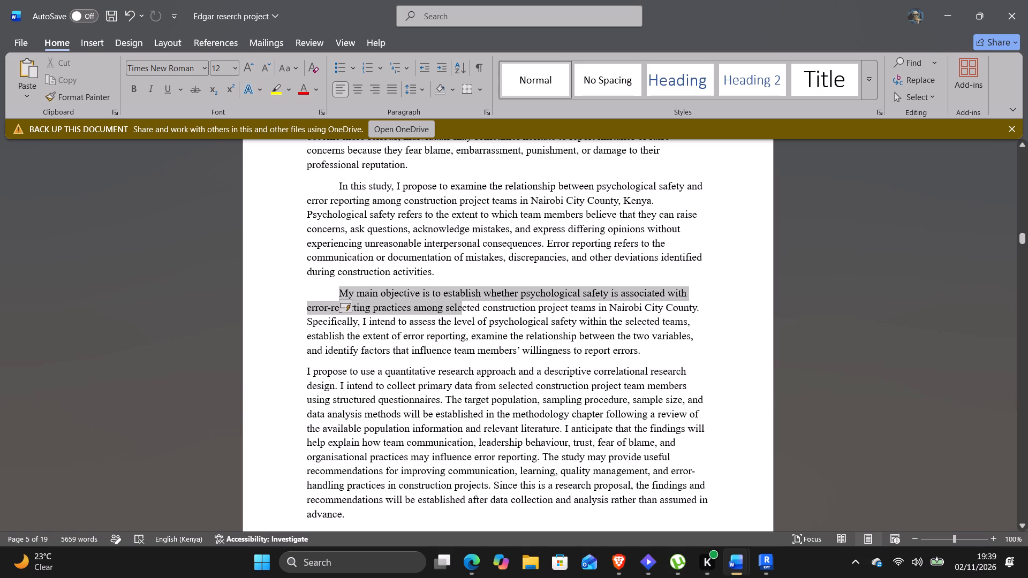
pyautogui.moveTo(461, 303); pyautogui.dragTo(561, 299)
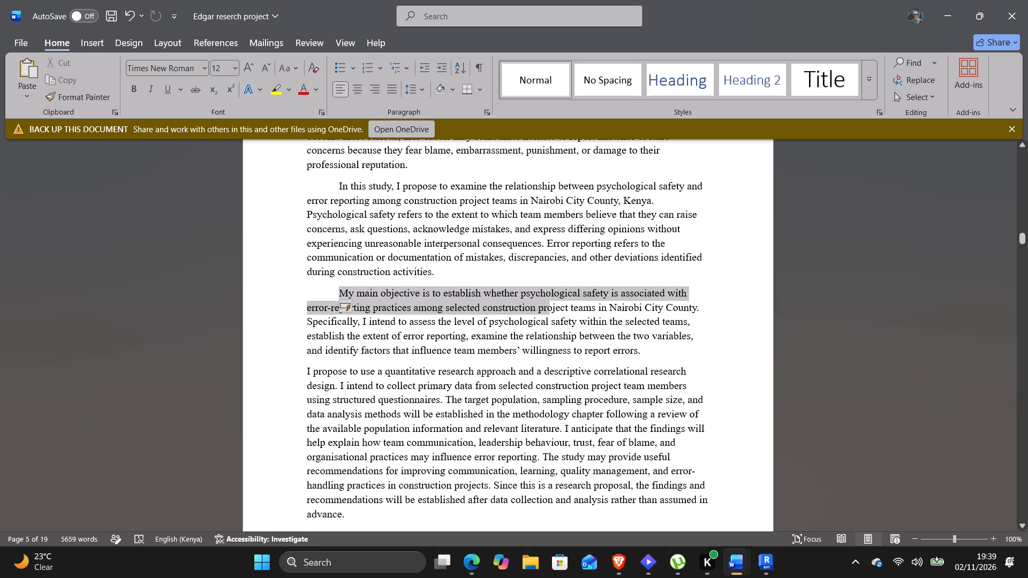
pyautogui.moveTo(561, 299); pyautogui.dragTo(695, 308)
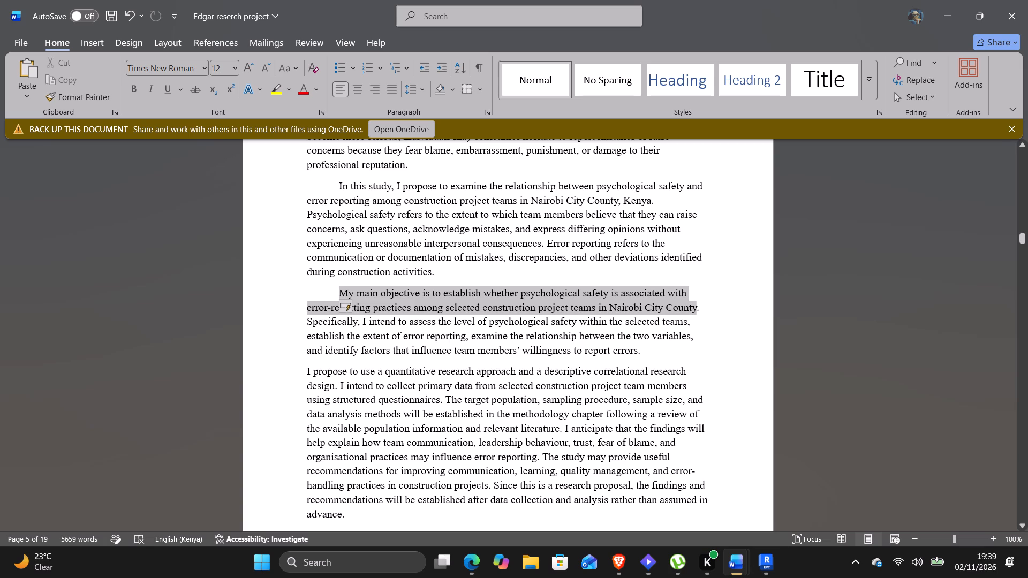
pyautogui.moveTo(695, 308); pyautogui.dragTo(697, 308)
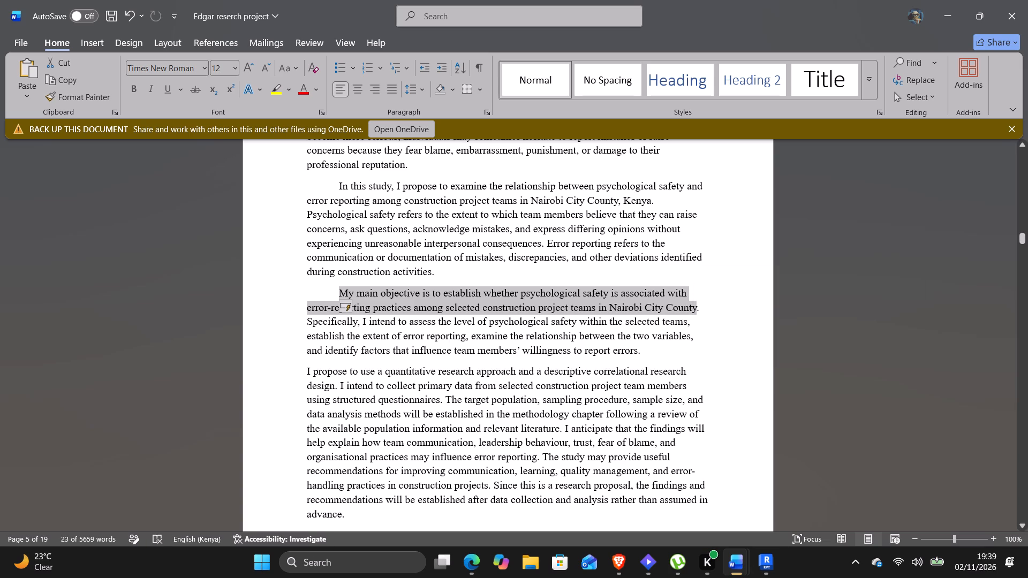
pyautogui.click(281, 90)
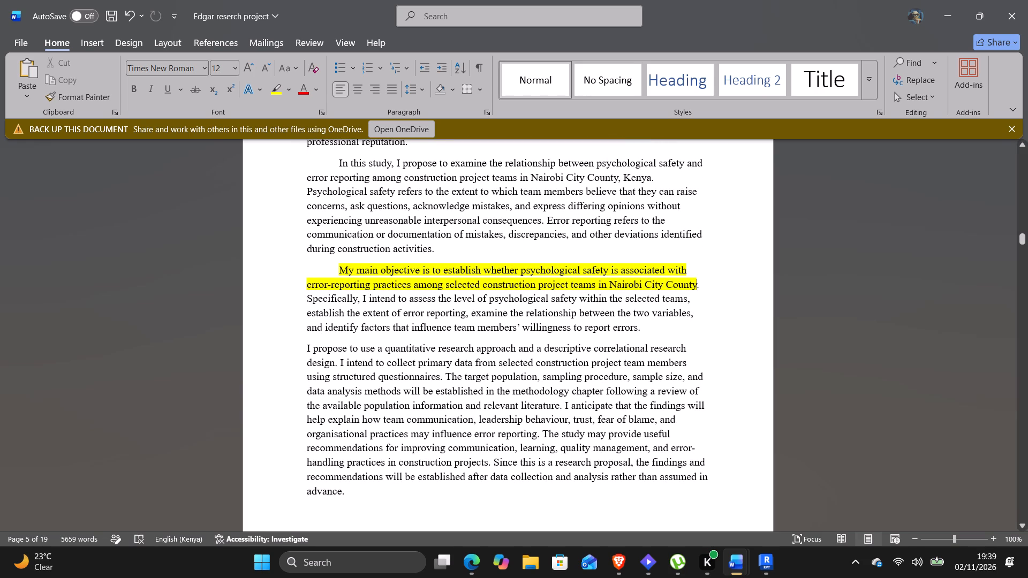
pyautogui.scroll(-1, 542, 277)
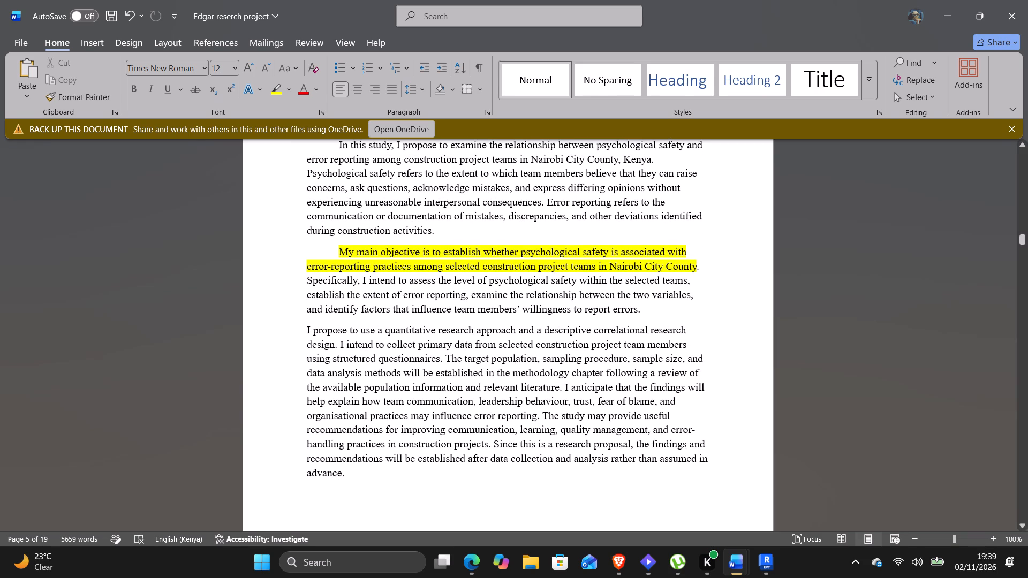
pyautogui.moveTo(636, 314); pyautogui.dragTo(349, 290)
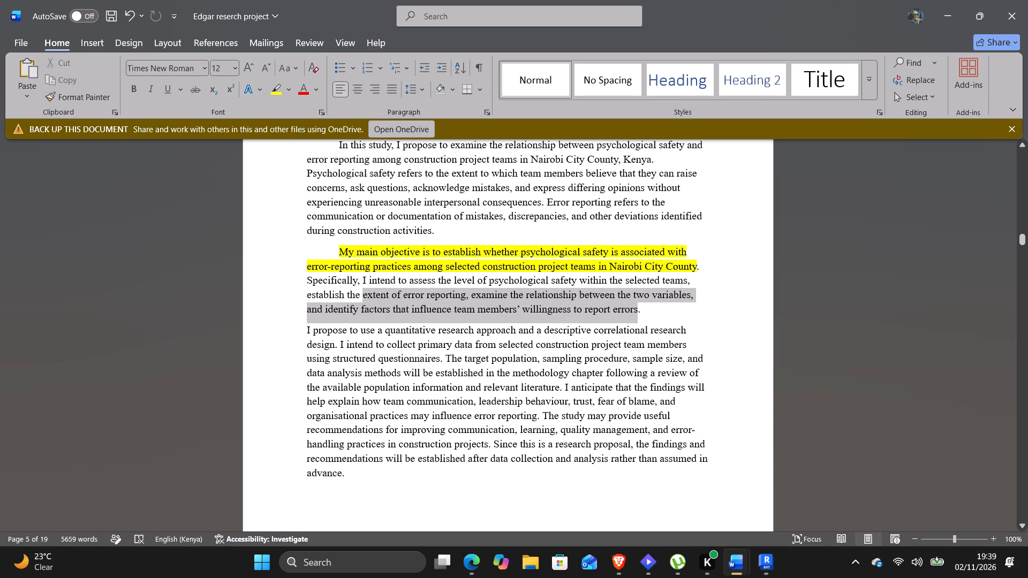
pyautogui.moveTo(349, 290); pyautogui.dragTo(322, 279)
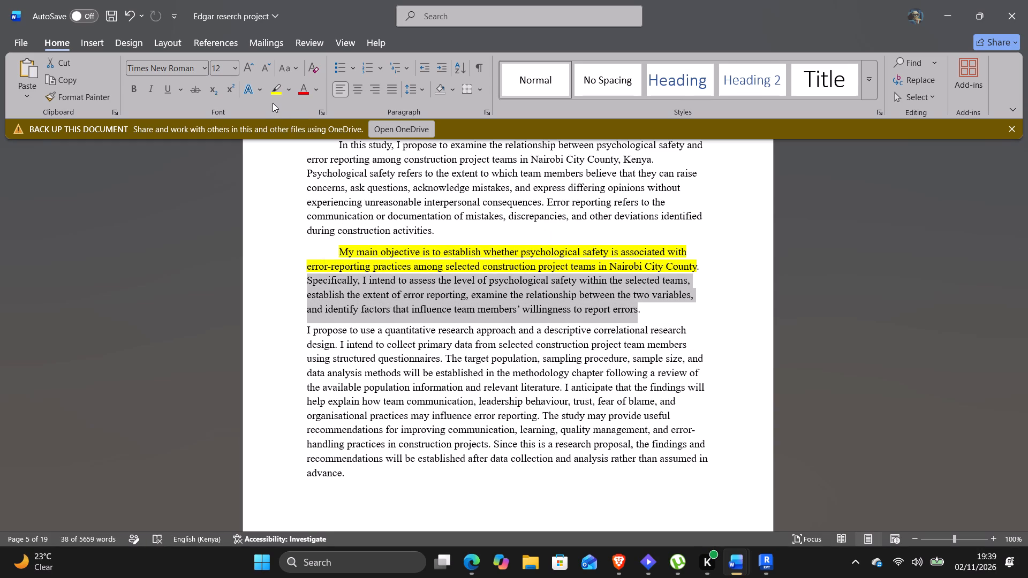
pyautogui.click(274, 93)
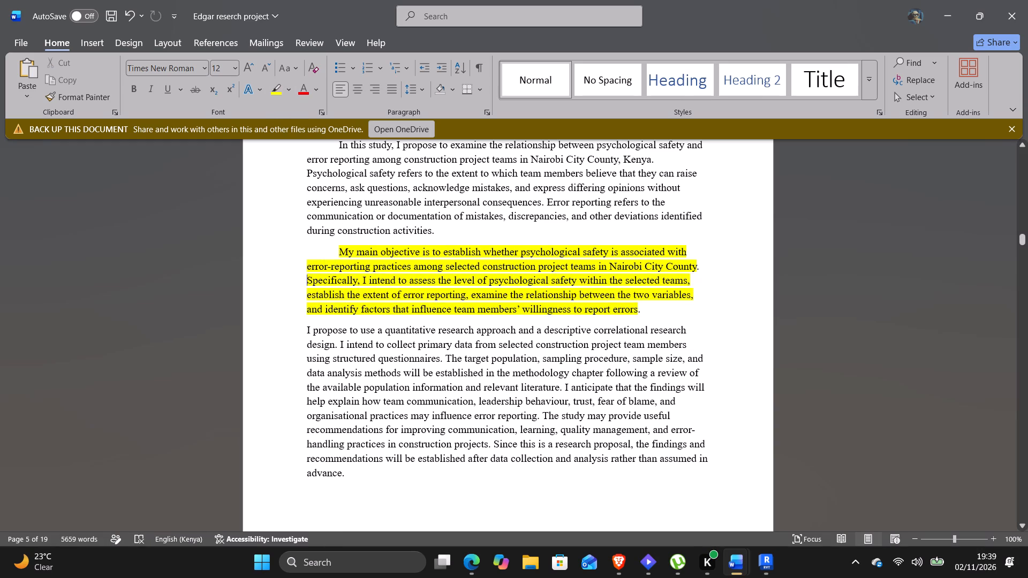
# Indent the first line of the abstract's last paragraph, starting "I propose to use", by one tab.
pyautogui.click(301, 333)
pyautogui.press('Tab')
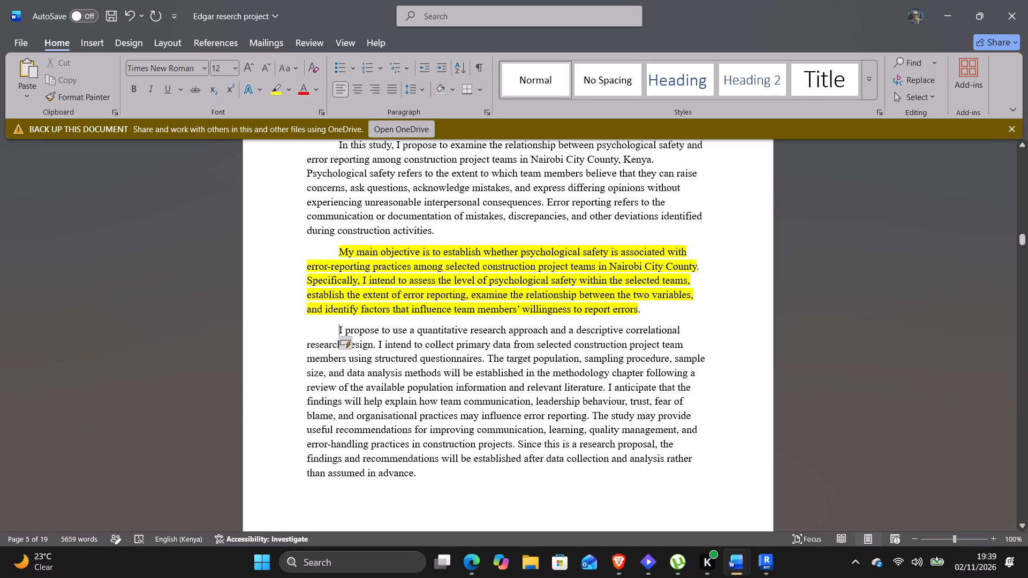
# Highlight the last abstract paragraph's opening sentence about the quantitative approach and descriptive correlational research design in yellow.
pyautogui.moveTo(373, 344); pyautogui.dragTo(340, 332)
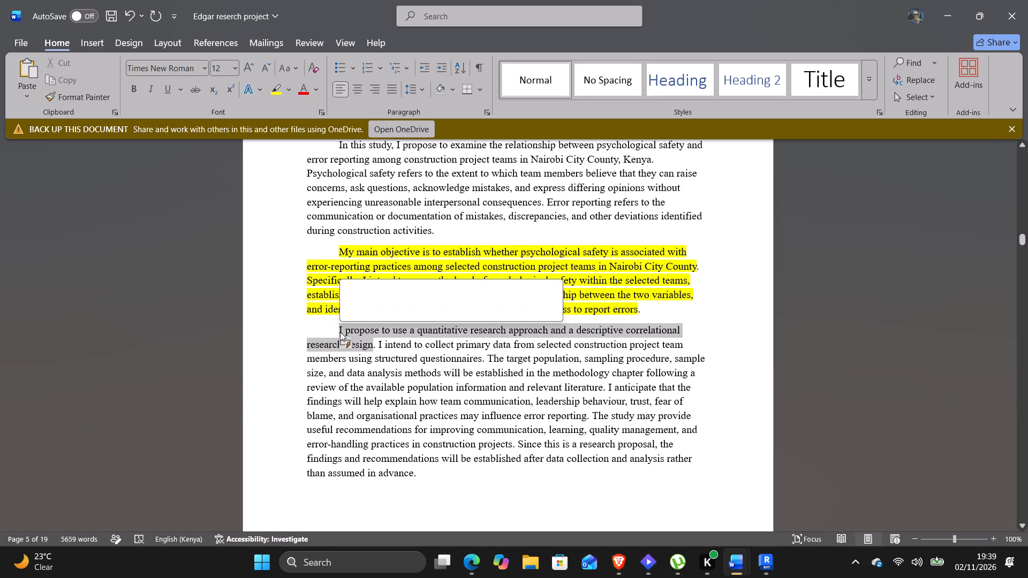
pyautogui.click(270, 91)
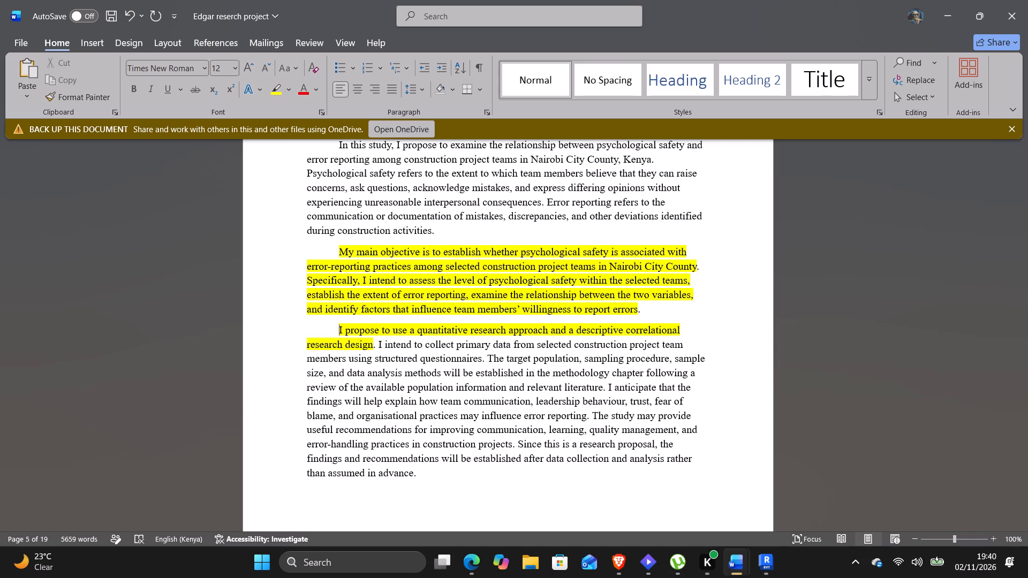
# Apply the top-level Heading style to the title "CHAPTER ONE: INTRODUCTION" and centre it.
pyautogui.scroll(-1, 467, 370)
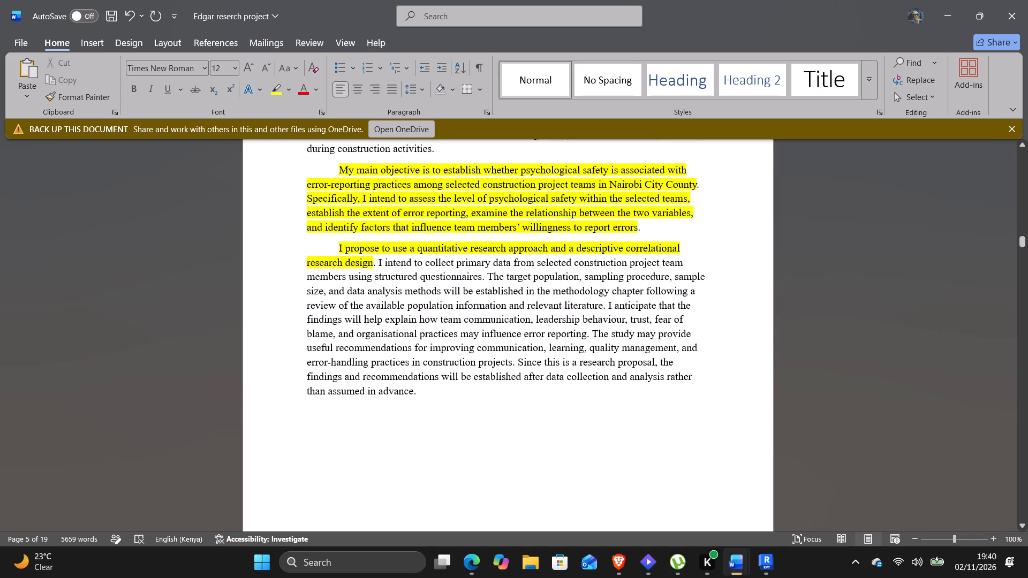
pyautogui.scroll(-4, 467, 370)
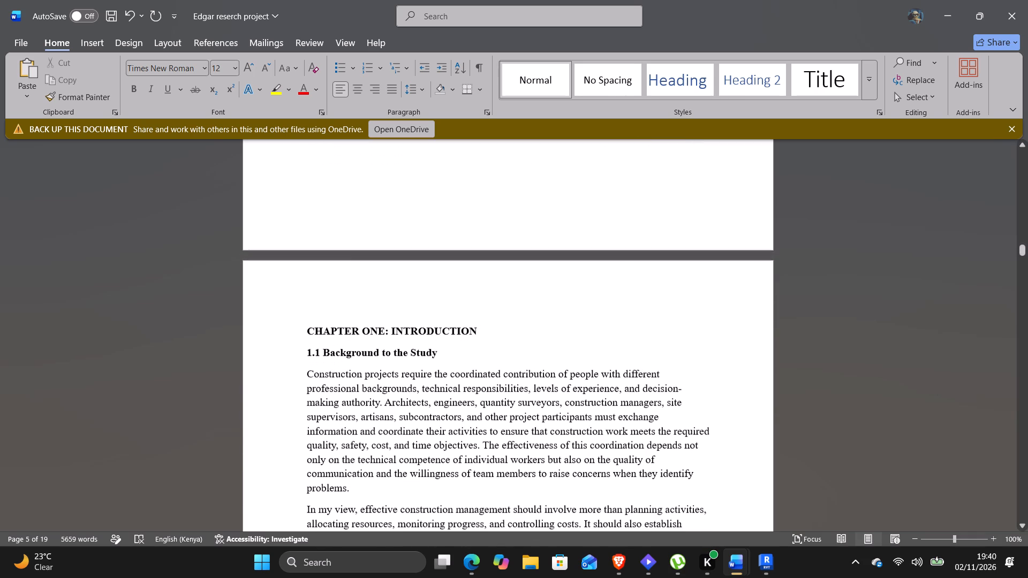
pyautogui.moveTo(490, 335); pyautogui.dragTo(328, 334)
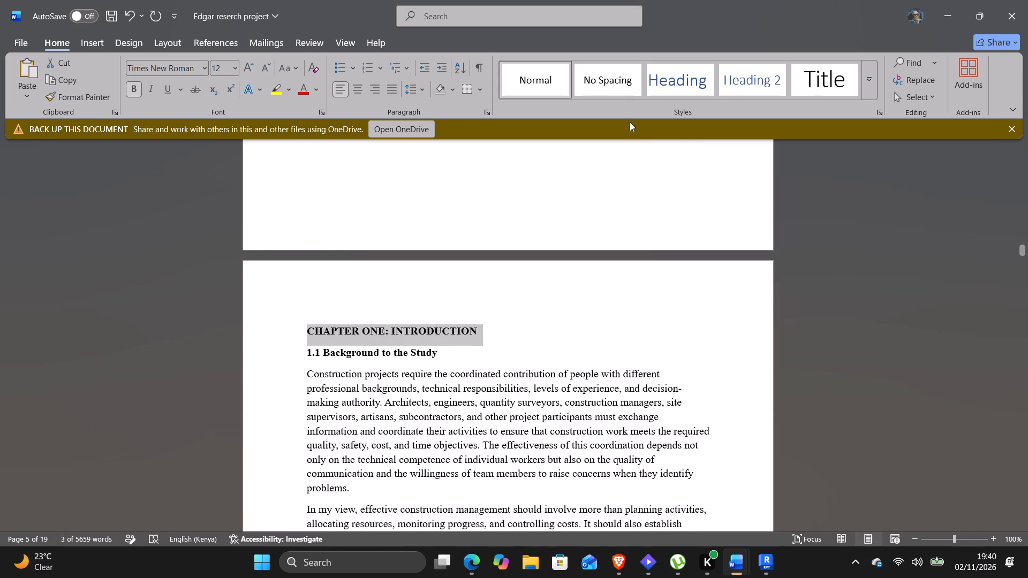
pyautogui.click(672, 87)
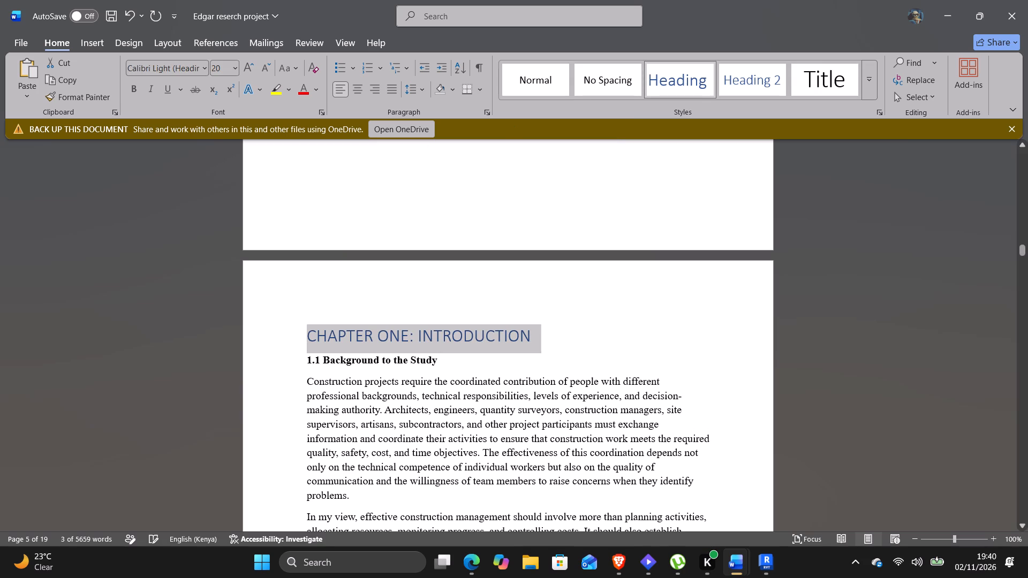
pyautogui.click(357, 88)
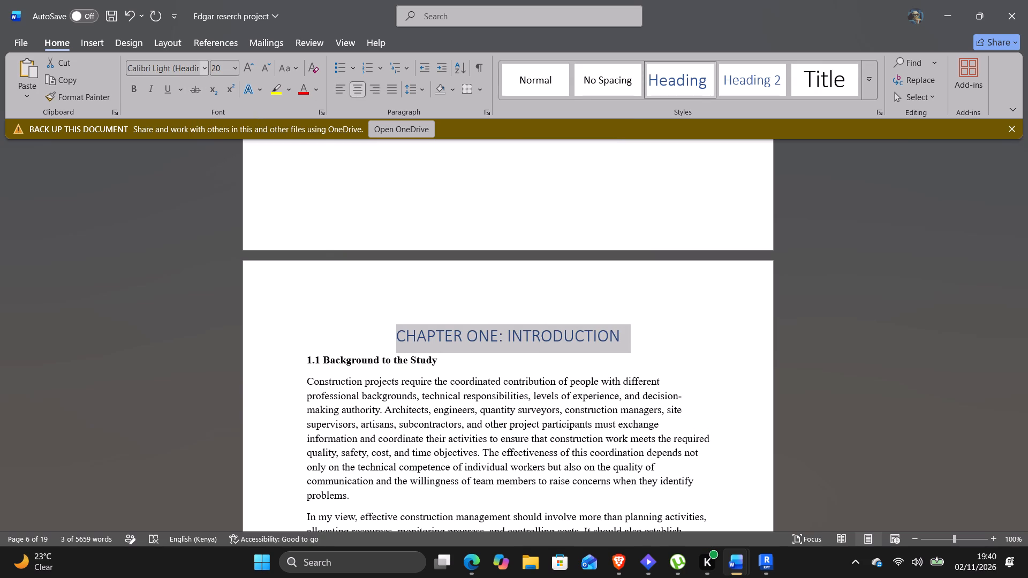
# Format the Chapter One title in bold Times New Roman with the Automatic font colour.
pyautogui.click(202, 69)
pyautogui.write('time')
pyautogui.press('Return')
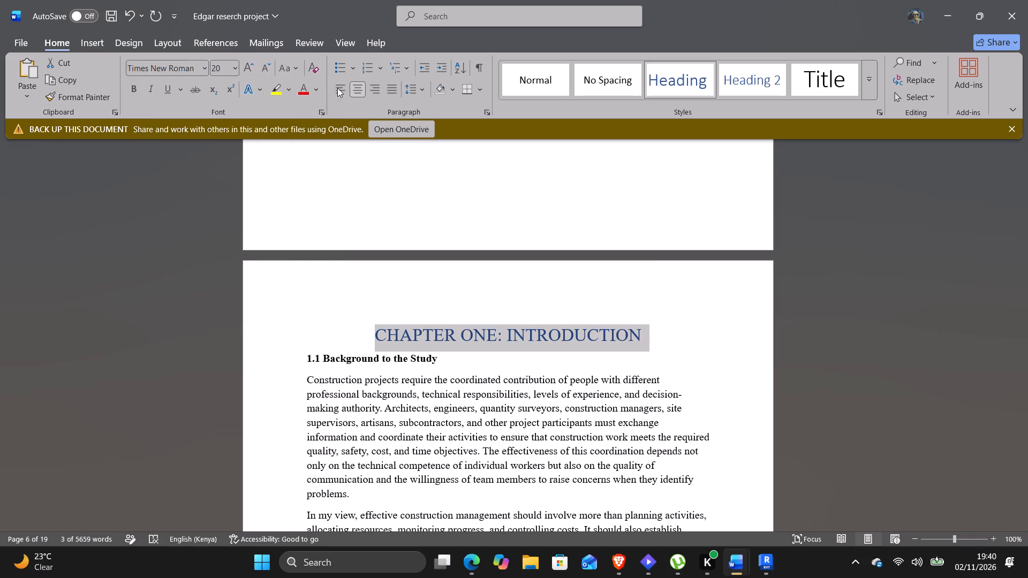
pyautogui.click(316, 93)
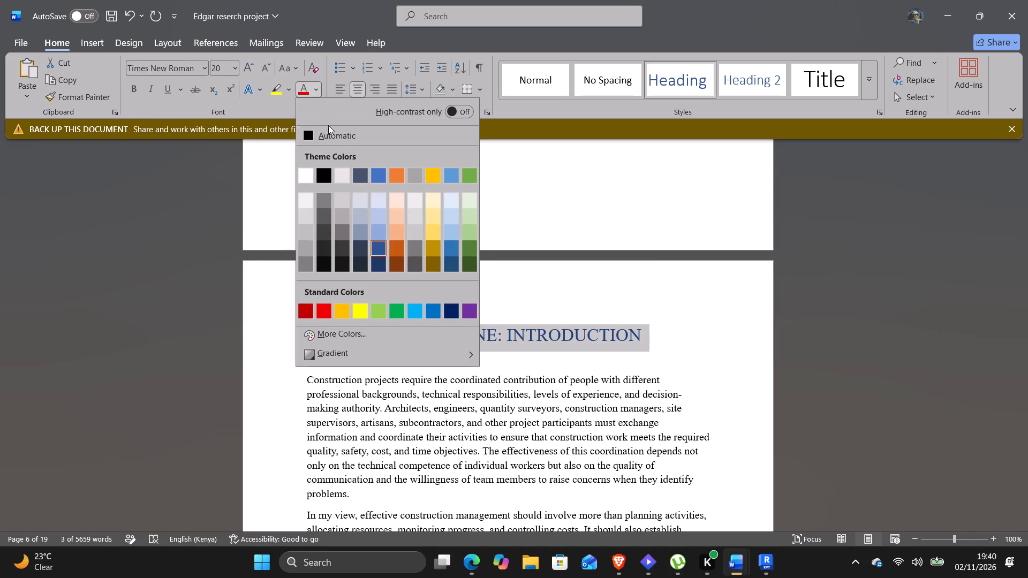
pyautogui.click(323, 138)
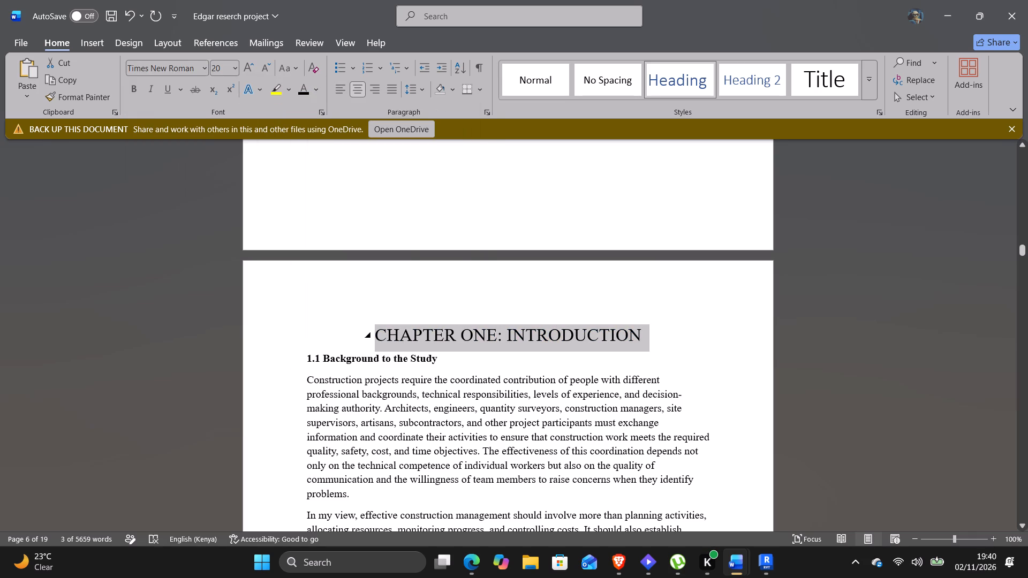
pyautogui.hotkey('ctrl', 'b')
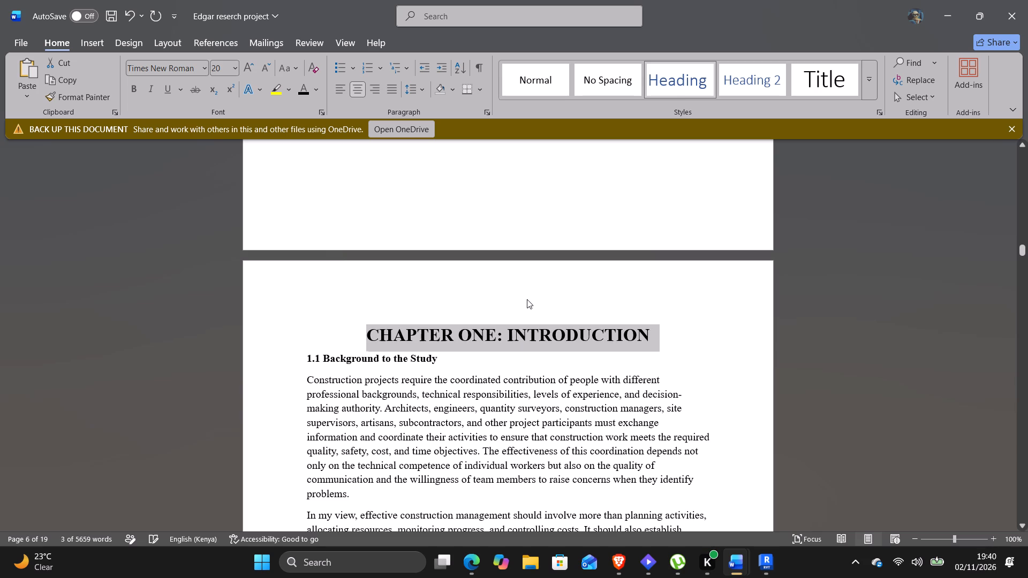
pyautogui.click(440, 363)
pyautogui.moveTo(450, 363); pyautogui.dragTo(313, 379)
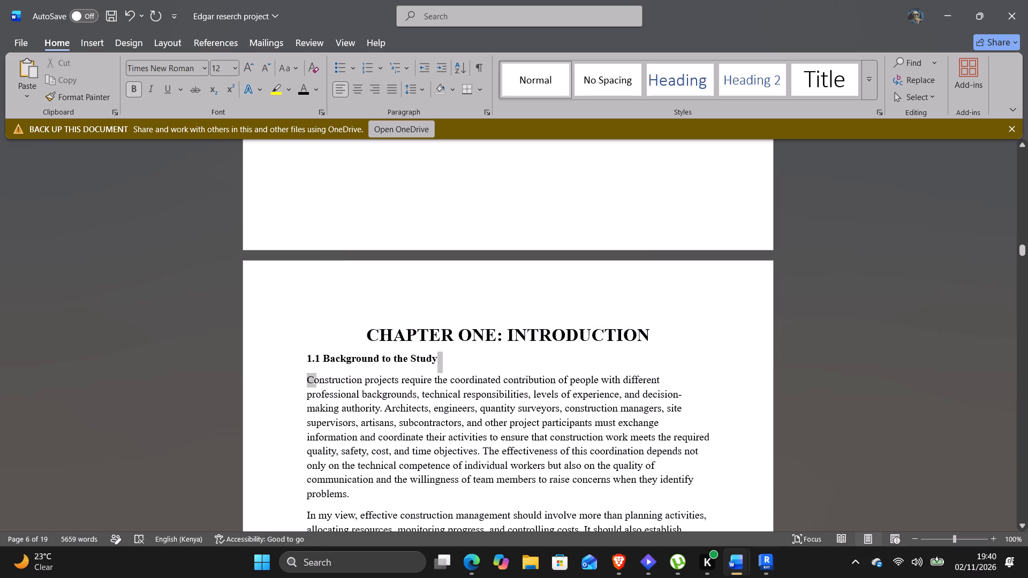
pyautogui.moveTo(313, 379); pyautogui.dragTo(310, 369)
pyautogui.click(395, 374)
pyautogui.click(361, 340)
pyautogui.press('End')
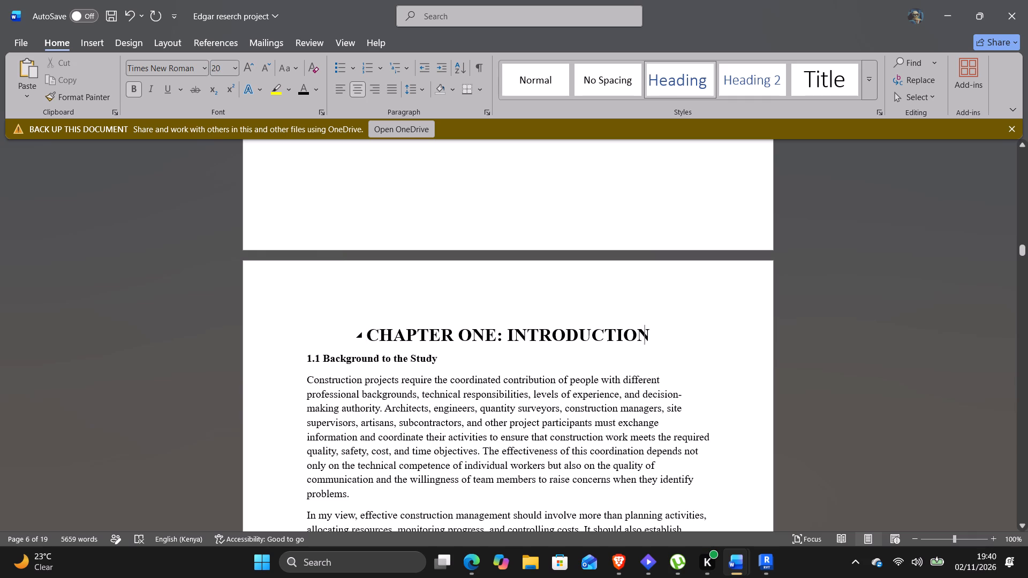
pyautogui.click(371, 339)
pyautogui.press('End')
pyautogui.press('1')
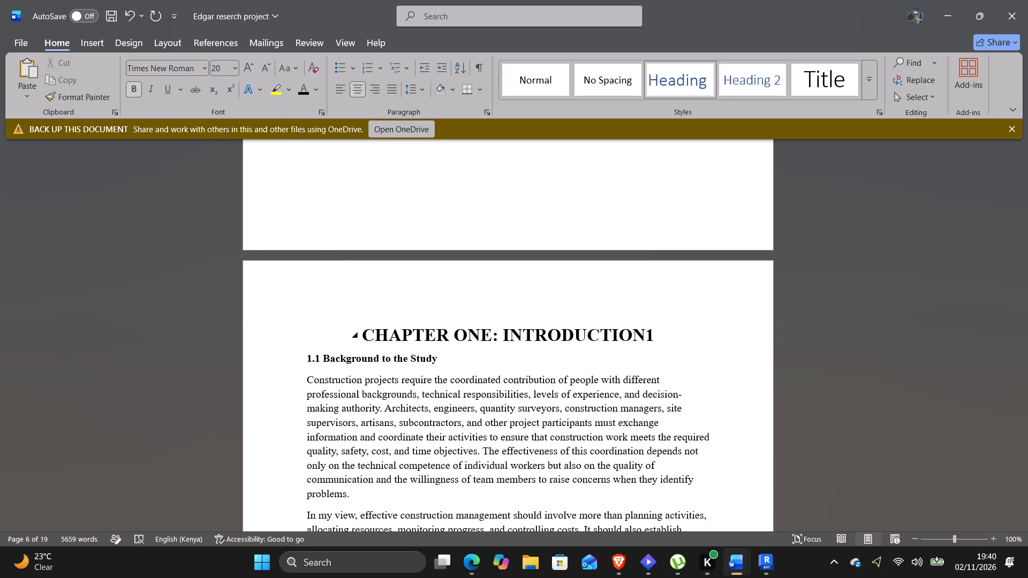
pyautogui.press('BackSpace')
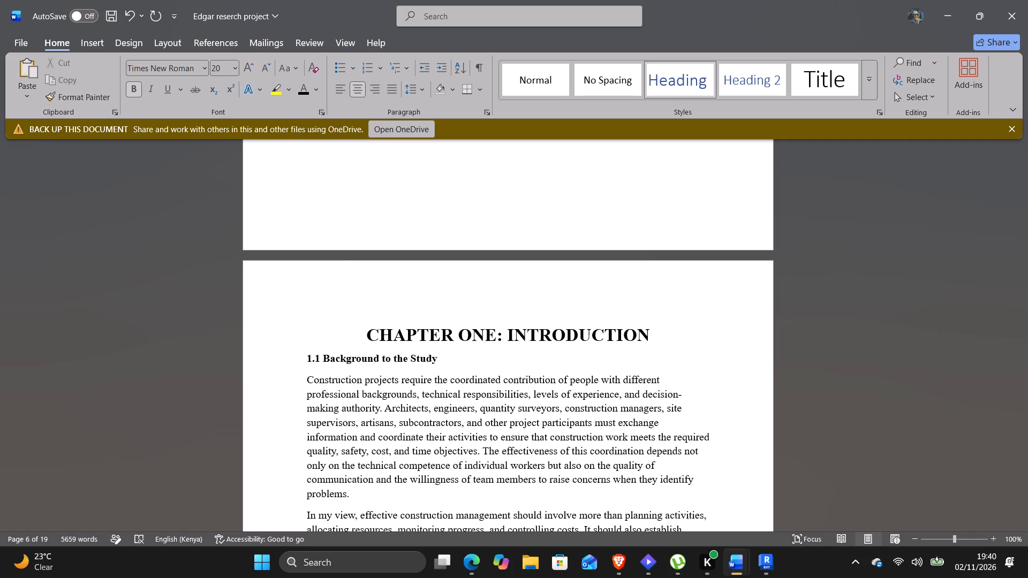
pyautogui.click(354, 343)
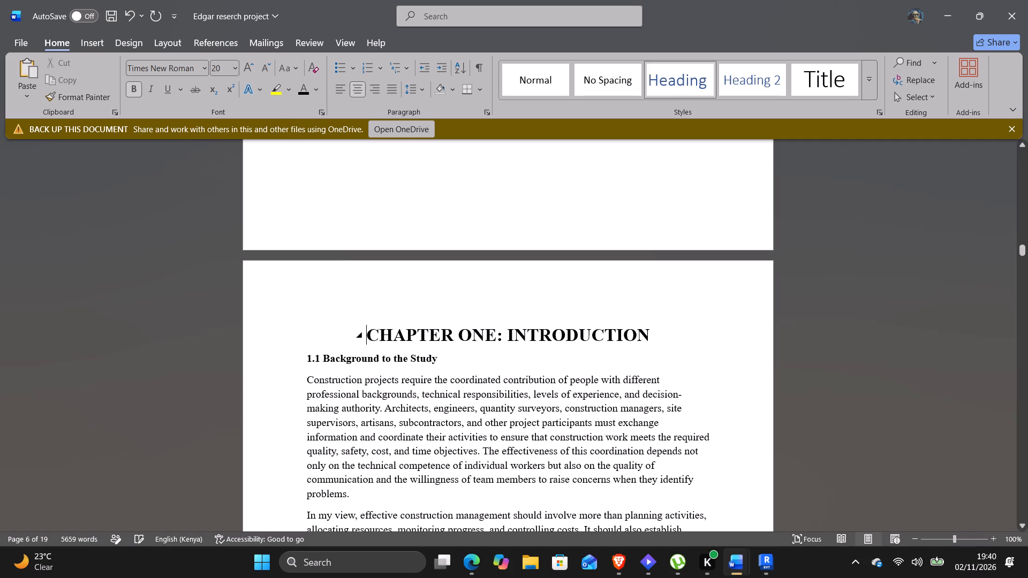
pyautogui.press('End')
# Insert the number "1.0" and a space before the title "CHAPTER ONE: INTRODUCTION".
pyautogui.click(365, 332)
pyautogui.press('1')
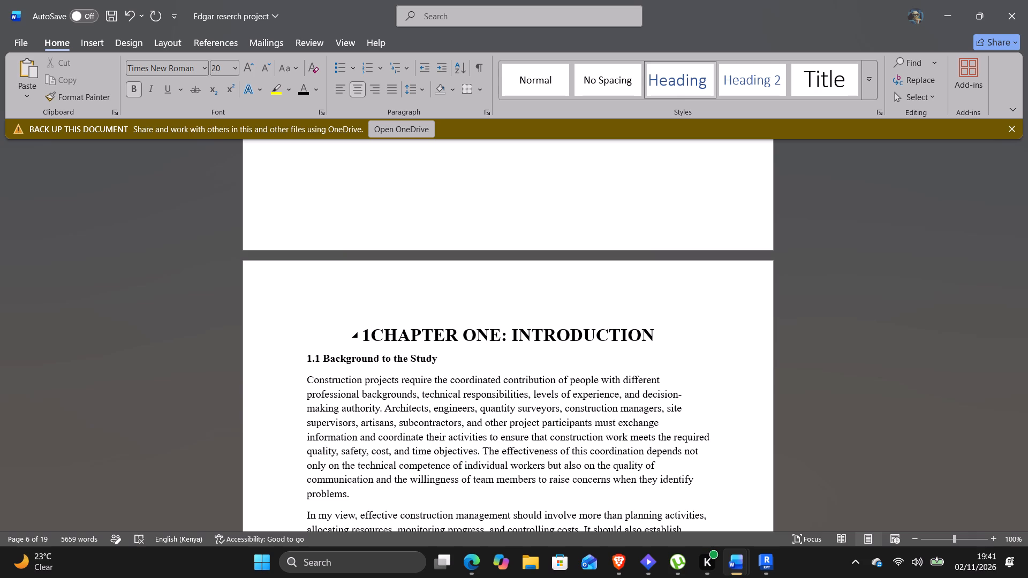
pyautogui.write('.0')
pyautogui.press('space')
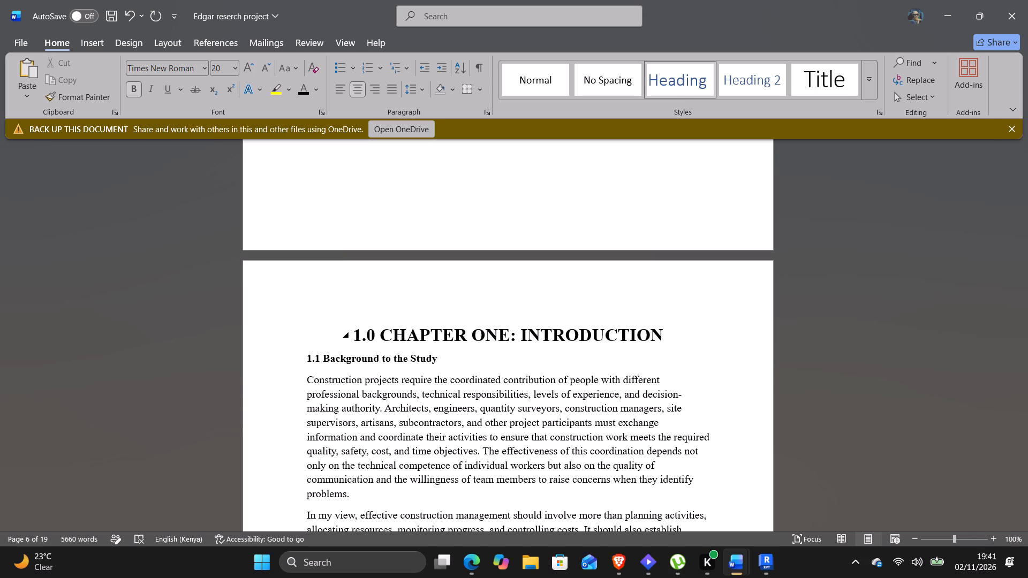
# Apply the Heading 2 style to the whole section heading "1.1 Background to the Study".
pyautogui.hscroll(1, 365, 332)
pyautogui.click(406, 355)
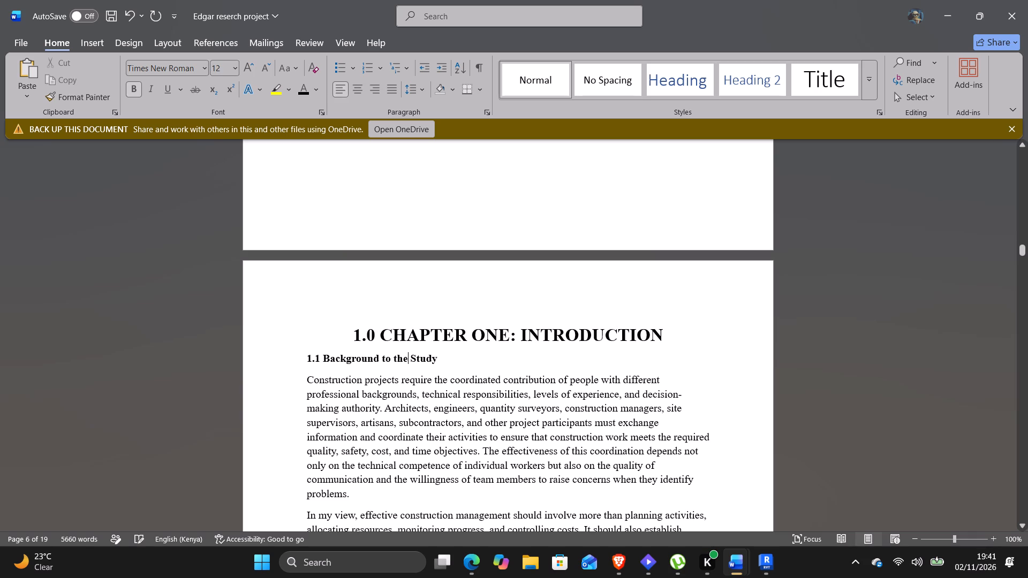
pyautogui.click(318, 358)
pyautogui.moveTo(441, 358); pyautogui.dragTo(319, 359)
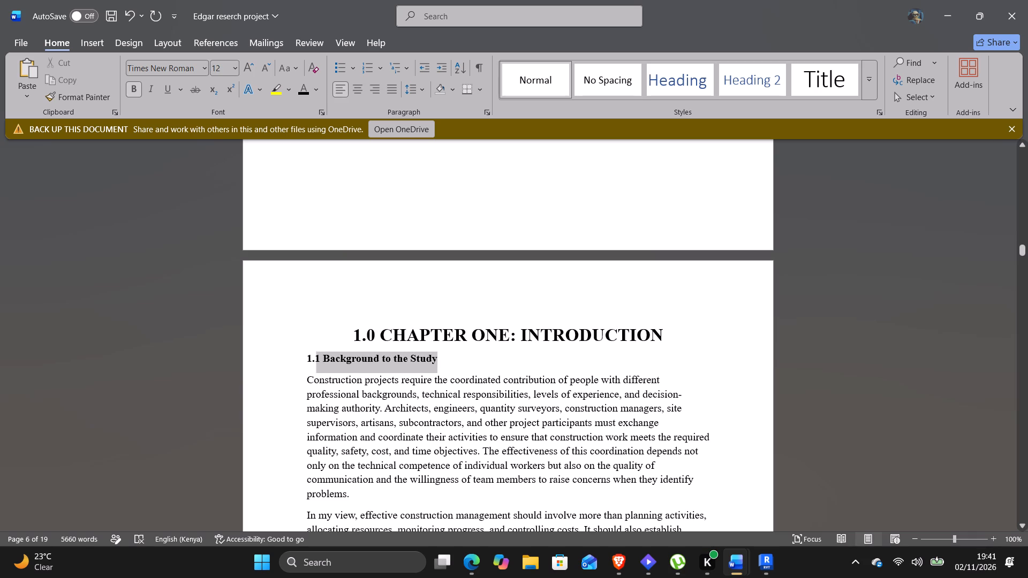
pyautogui.moveTo(319, 359); pyautogui.dragTo(305, 358)
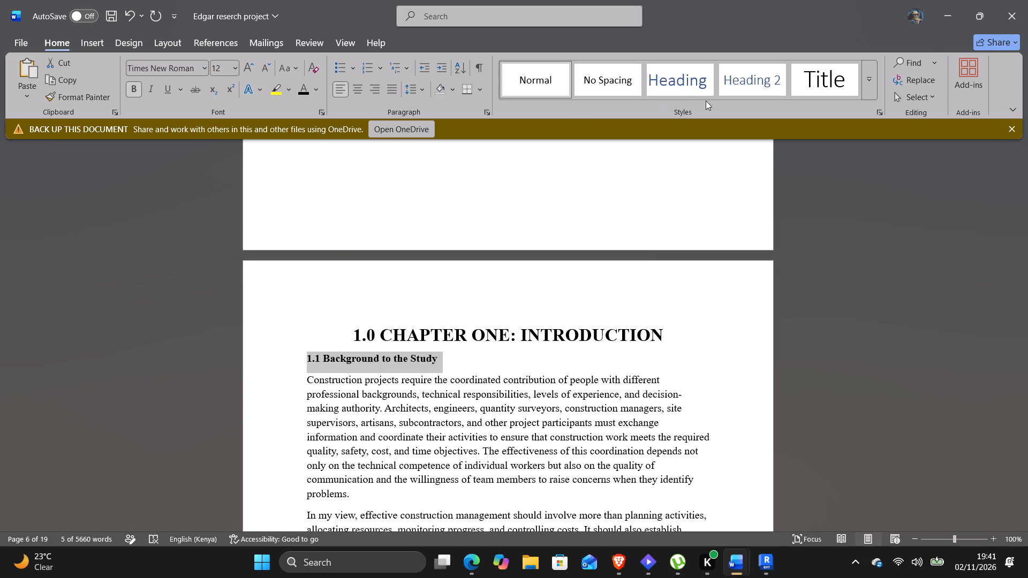
pyautogui.click(732, 72)
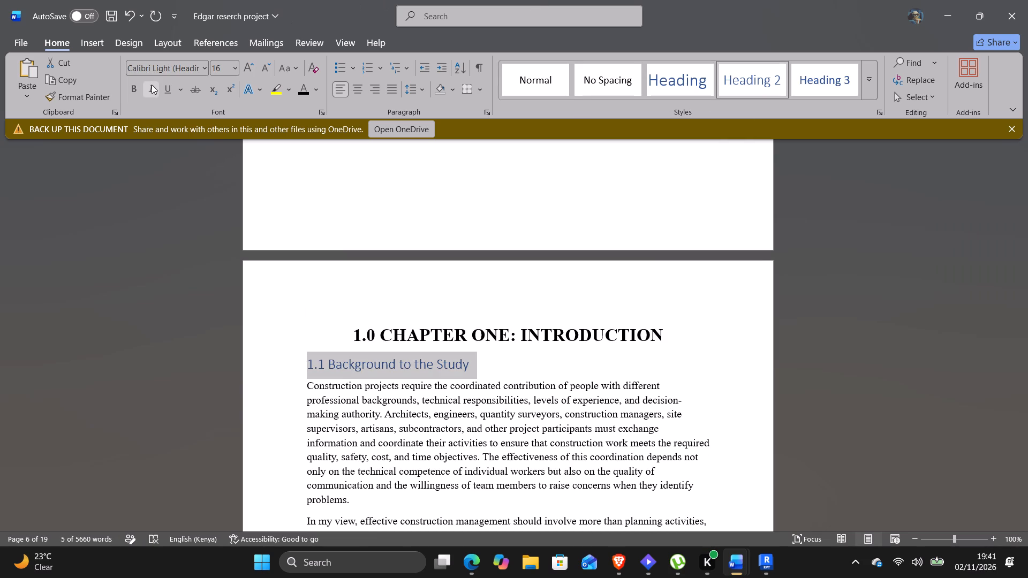
# Format the "1.1 Background to the Study" heading in bold Times New Roman with a black font colour.
pyautogui.click(202, 63)
pyautogui.press('t')
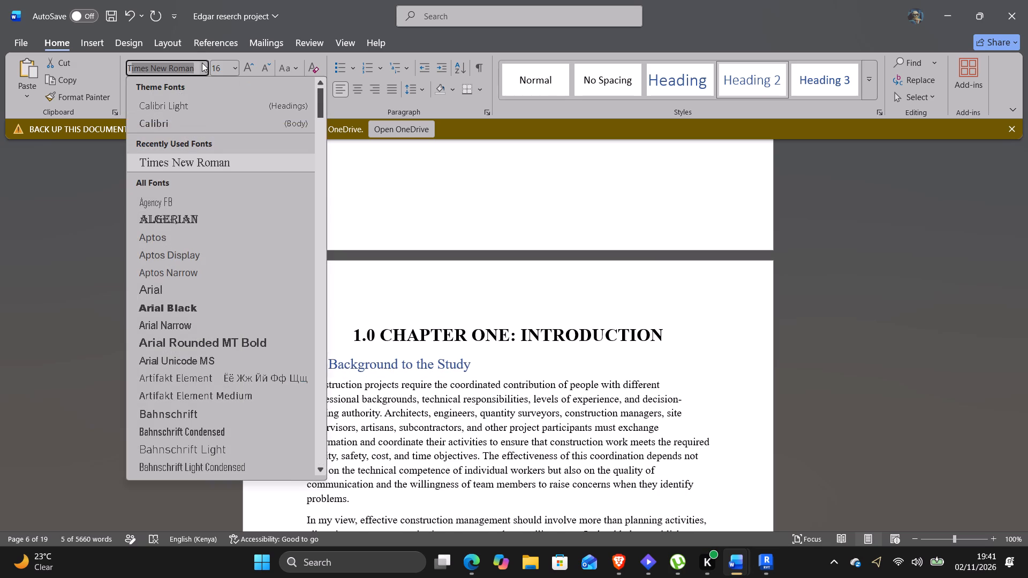
pyautogui.press('Return')
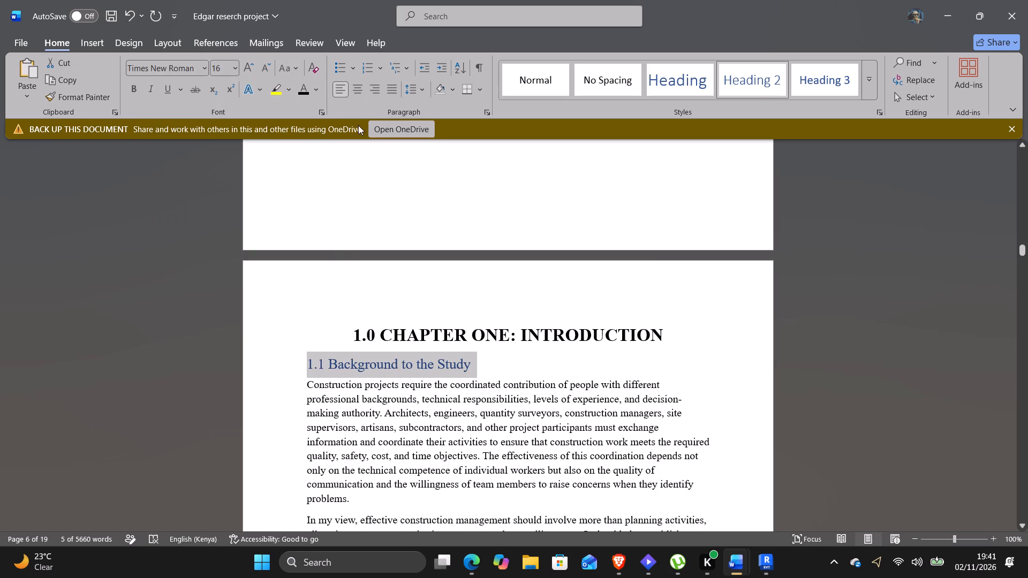
pyautogui.hotkey('ctrl', 'b')
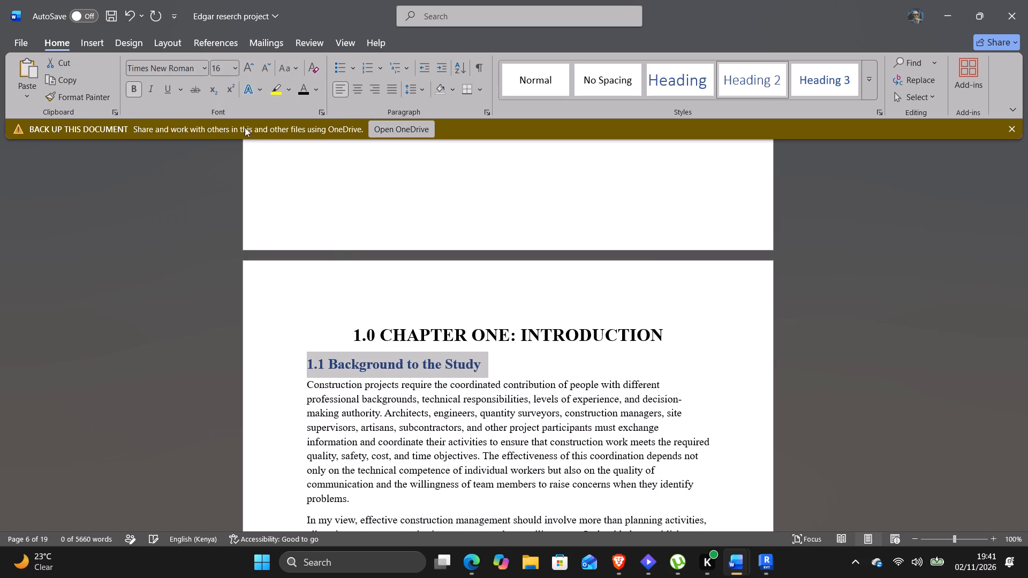
pyautogui.click(300, 92)
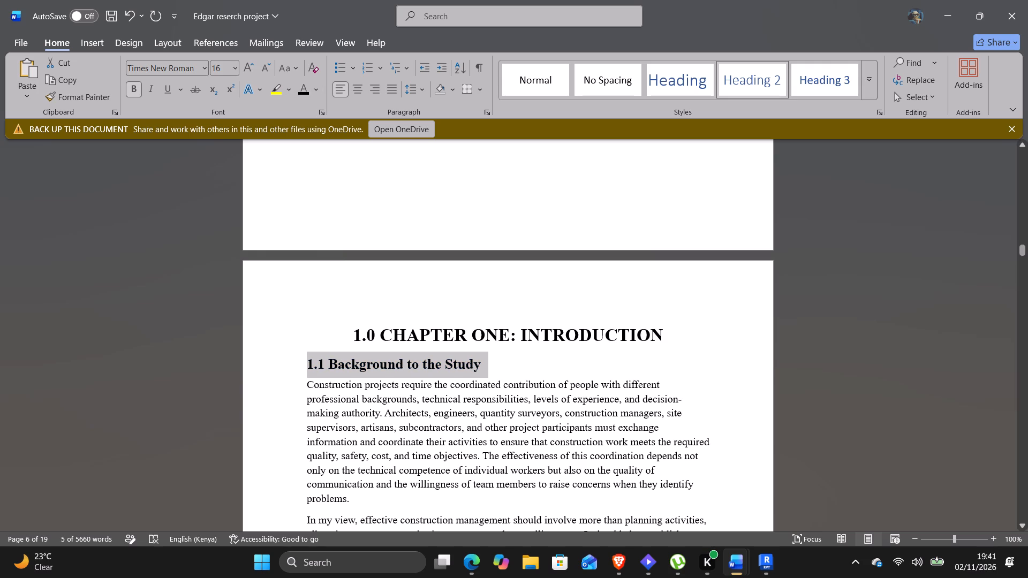
# Indent the first line of section 1.1's opening paragraph, starting "Construction projects require", by one tab.
pyautogui.scroll(-1, 417, 242)
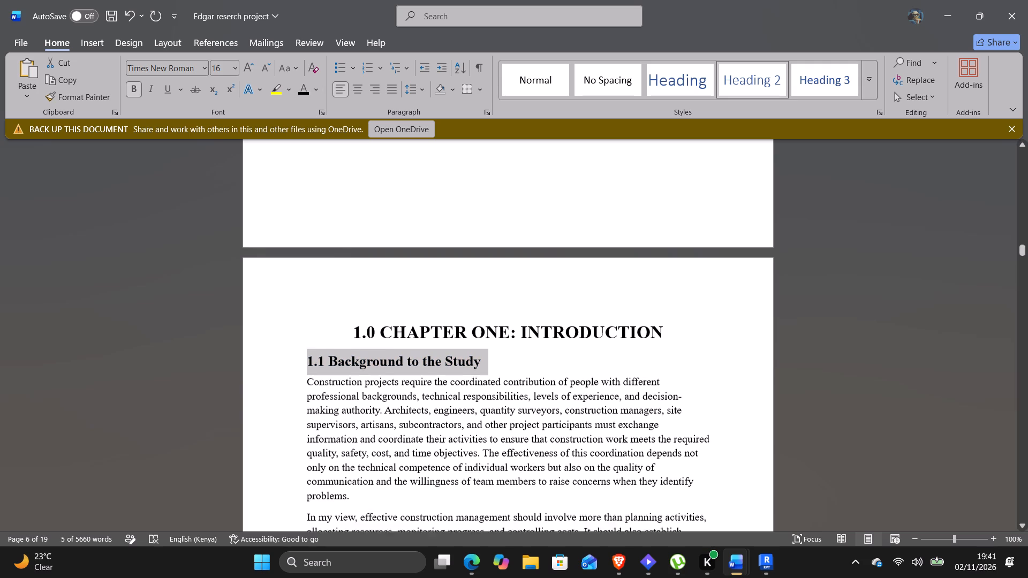
pyautogui.scroll(-1, 417, 242)
pyautogui.click(394, 352)
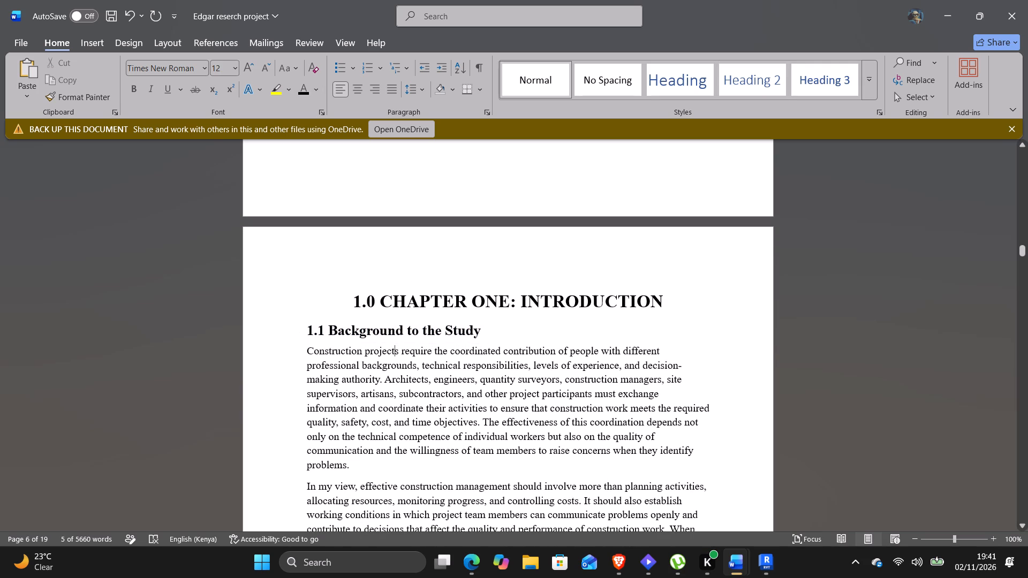
pyautogui.click(303, 359)
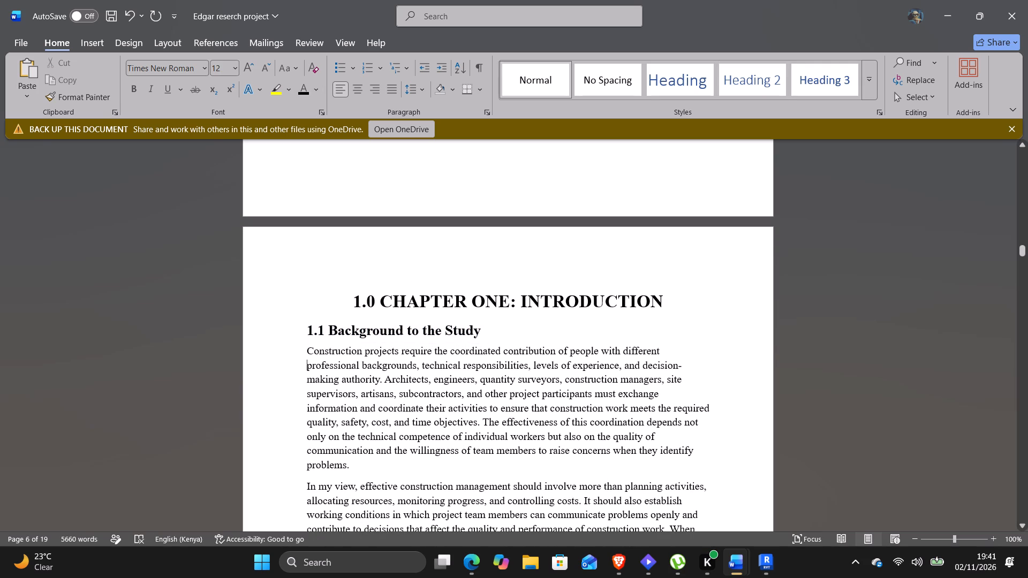
pyautogui.click(306, 357)
pyautogui.press('Tab')
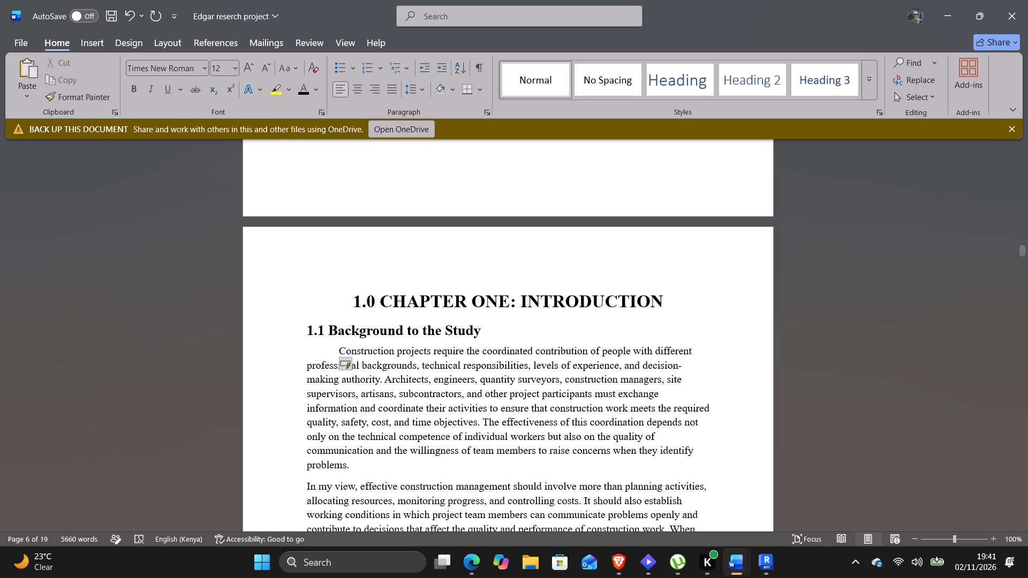
# Indent the first line of section 1.1's second paragraph, starting "In my view, effective construction management", by one tab.
pyautogui.scroll(-1, 580, 372)
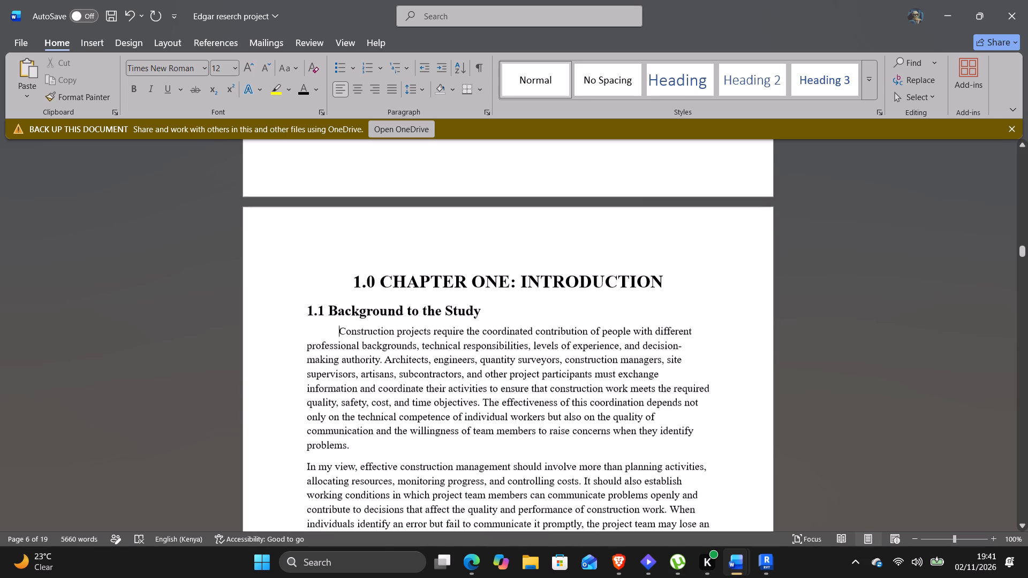
pyautogui.scroll(-1, 580, 372)
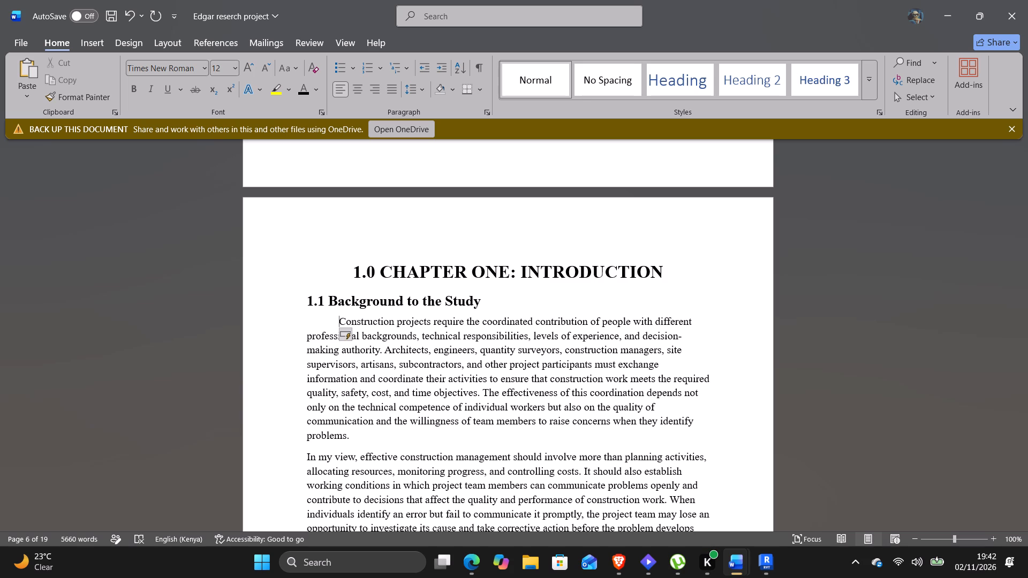
pyautogui.scroll(-1, 665, 328)
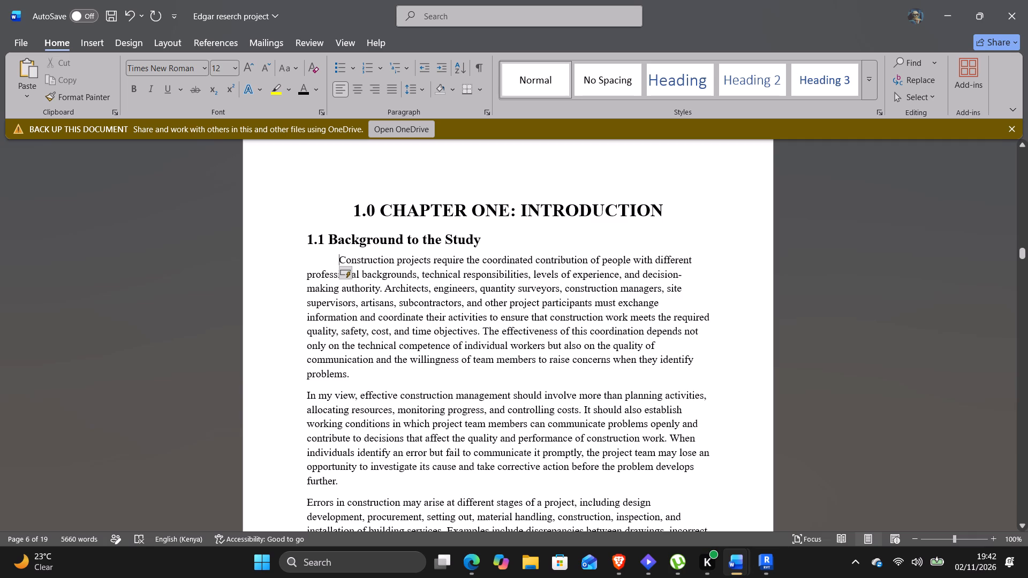
pyautogui.scroll(-1, 533, 295)
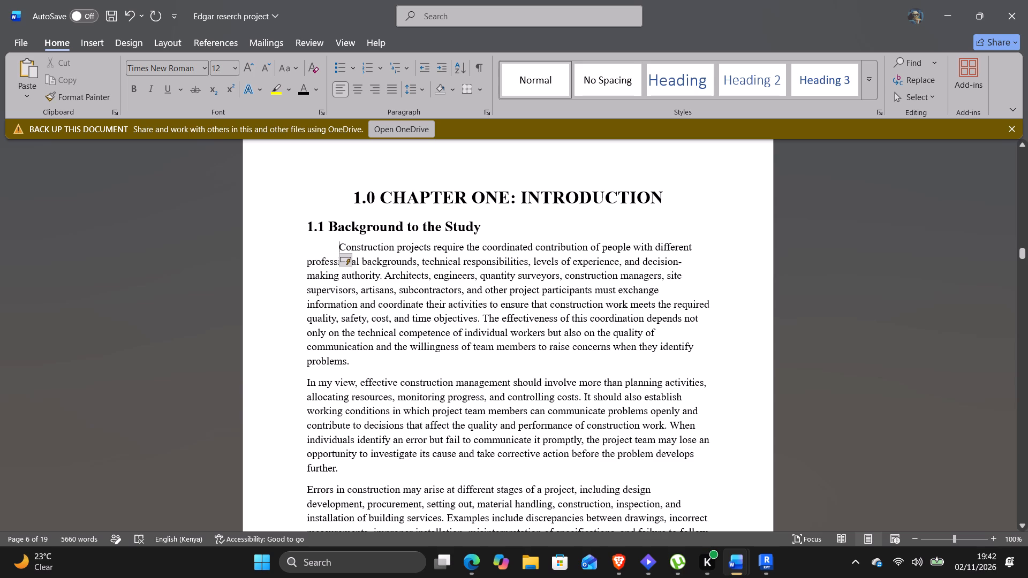
pyautogui.scroll(-1, 540, 293)
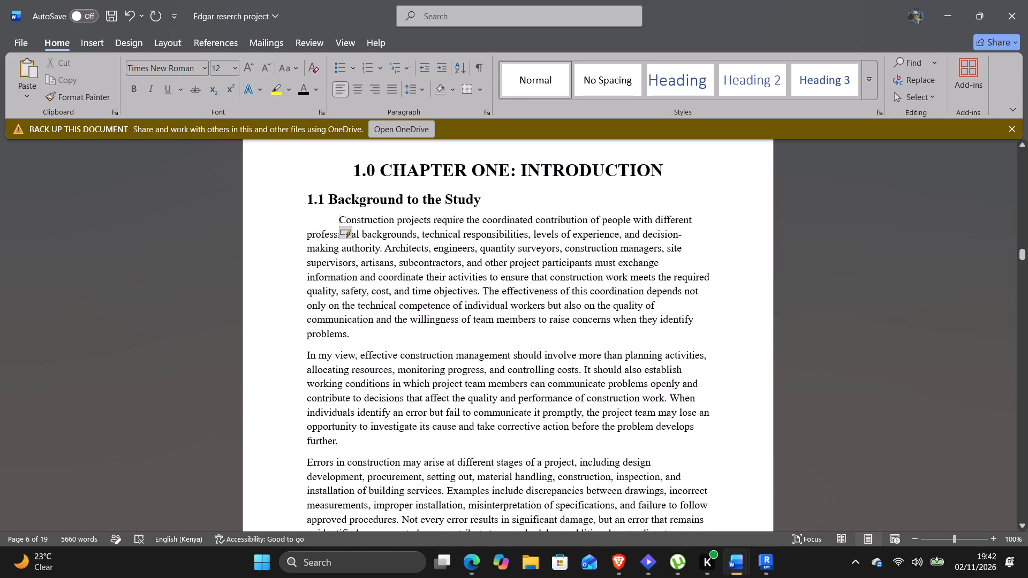
pyautogui.scroll(-1, 540, 293)
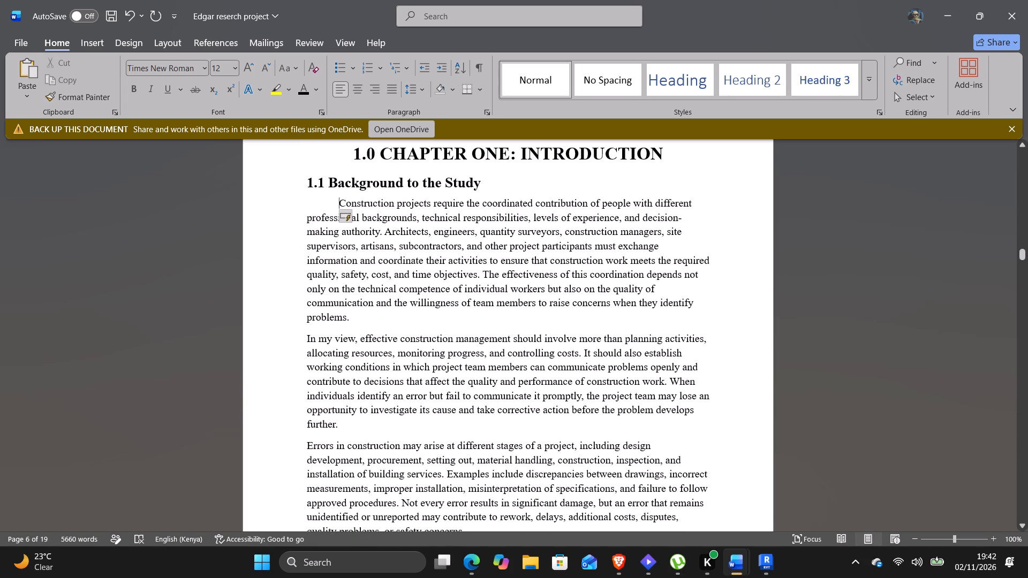
pyautogui.scroll(-1, 539, 282)
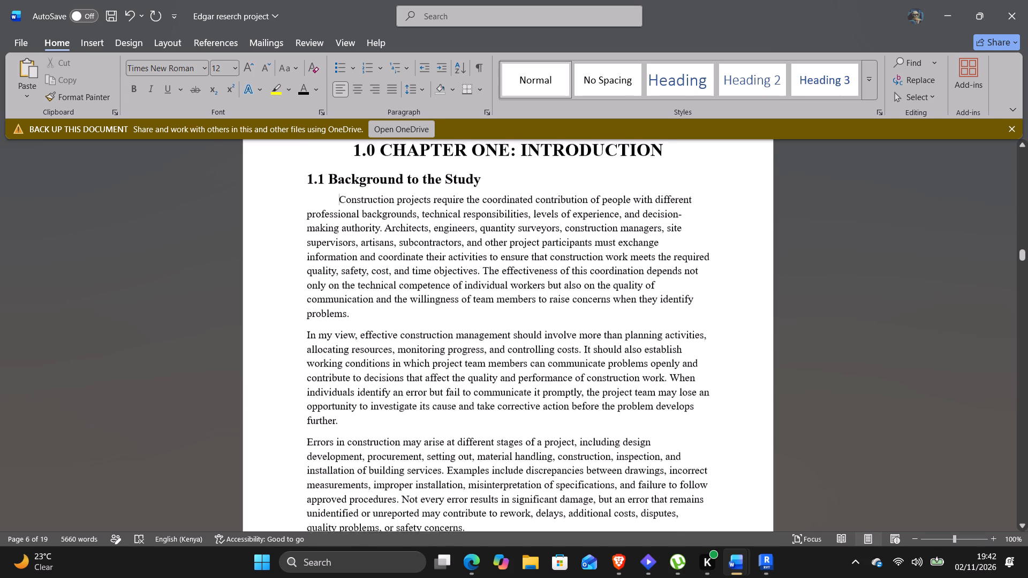
pyautogui.scroll(-1, 539, 282)
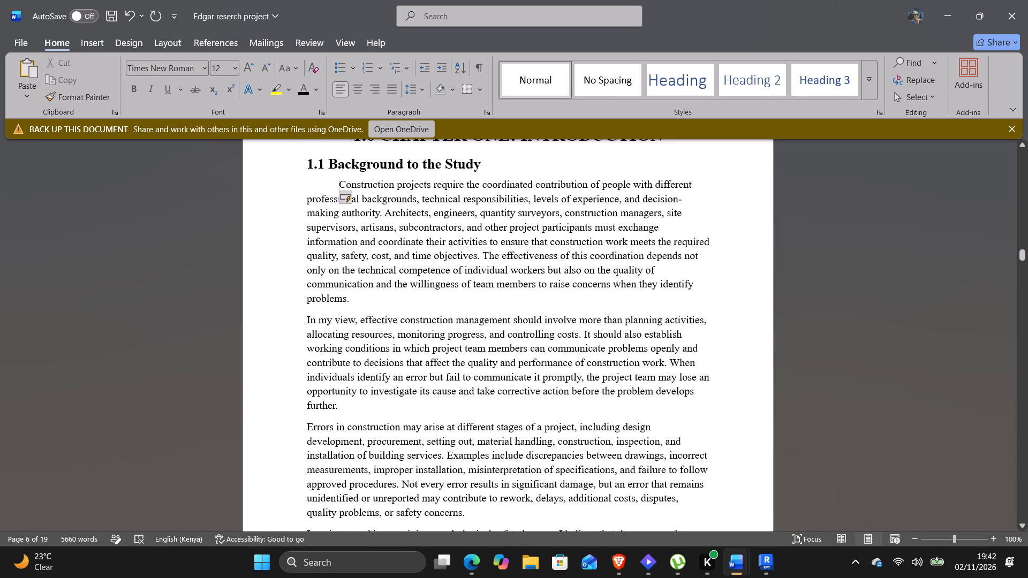
pyautogui.click(306, 320)
pyautogui.press('Tab')
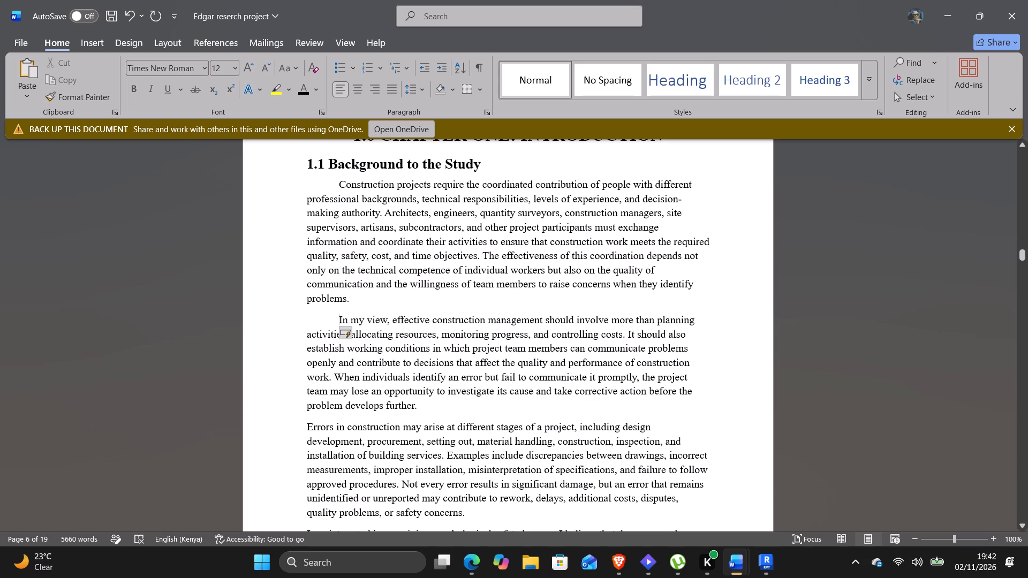
# Indent the first line of section 1.1's third paragraph, starting "Errors in construction may arise", by one tab.
pyautogui.scroll(-1, 515, 323)
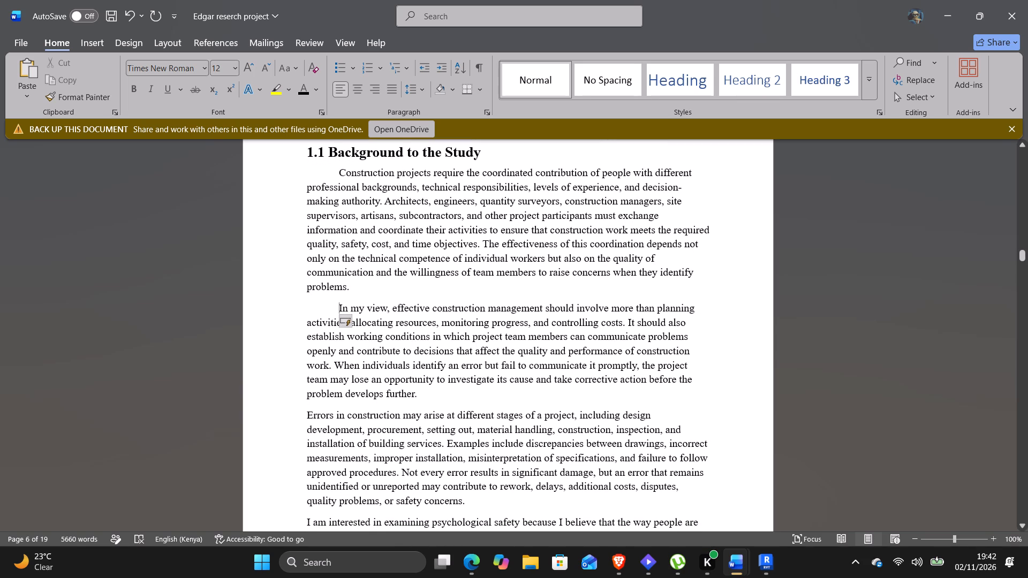
pyautogui.scroll(-1, 515, 323)
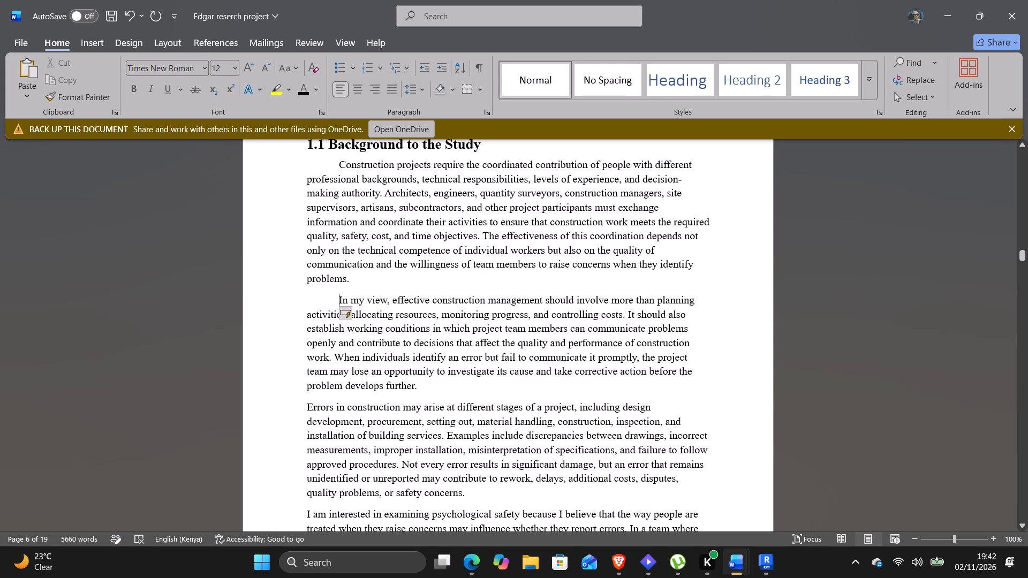
pyautogui.scroll(-1, 499, 303)
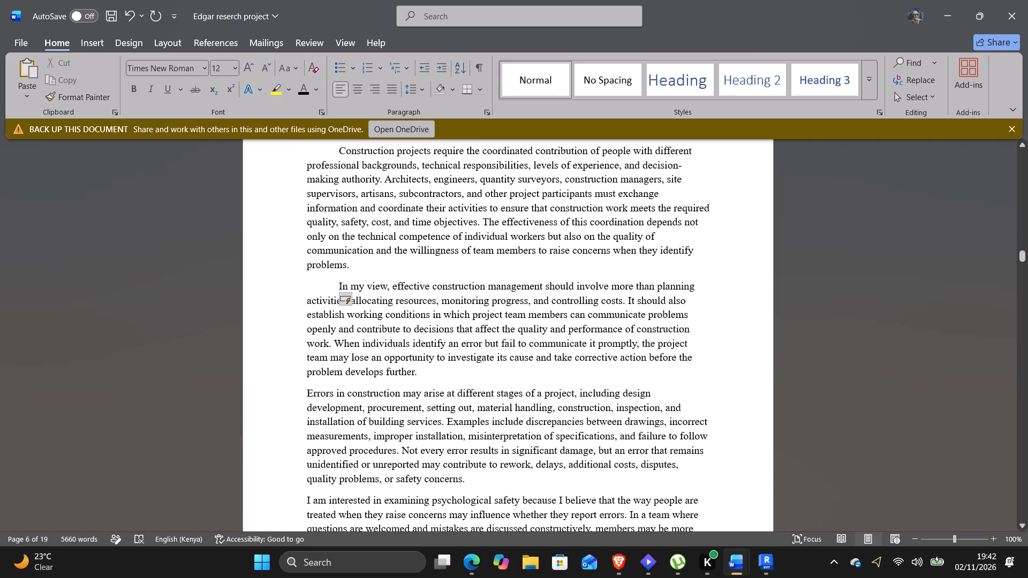
pyautogui.scroll(-1, 490, 328)
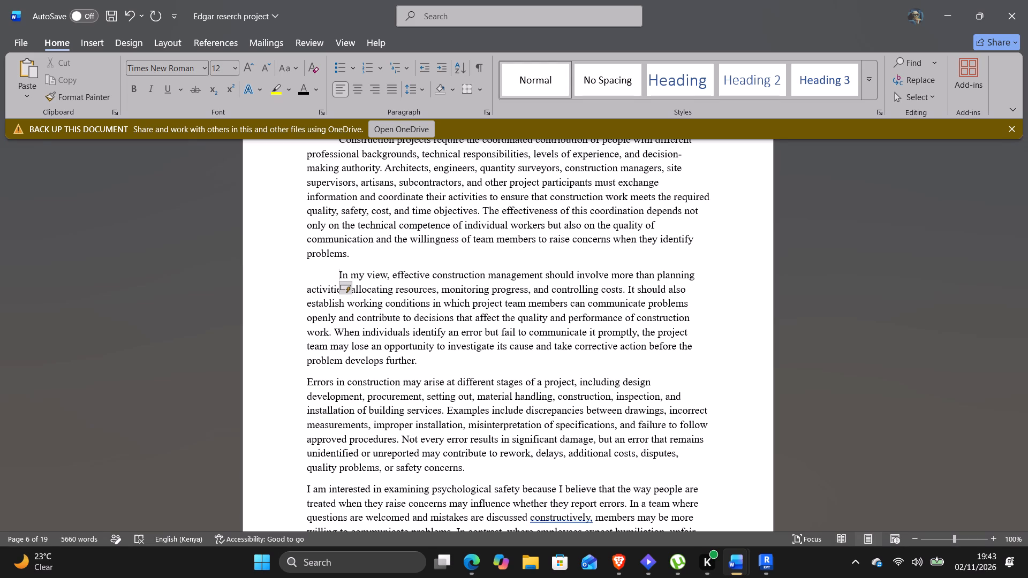
pyautogui.scroll(-1, 490, 324)
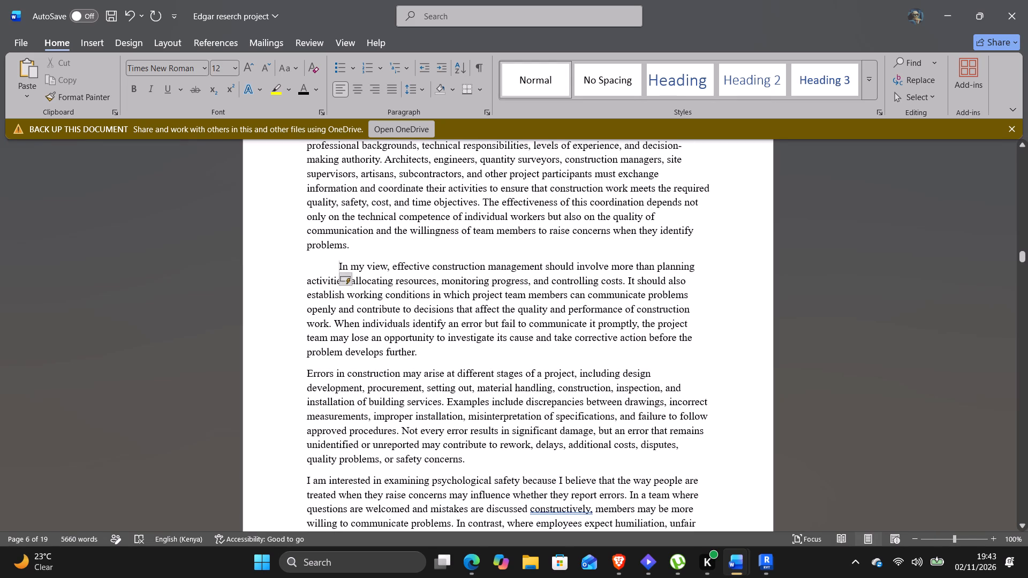
pyautogui.scroll(-1, 490, 324)
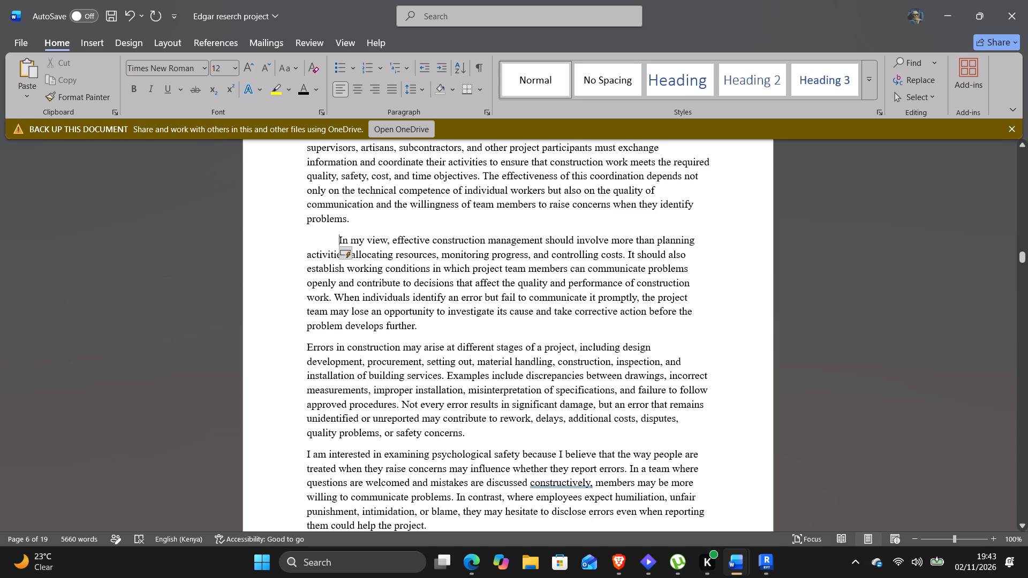
pyautogui.scroll(-1, 490, 324)
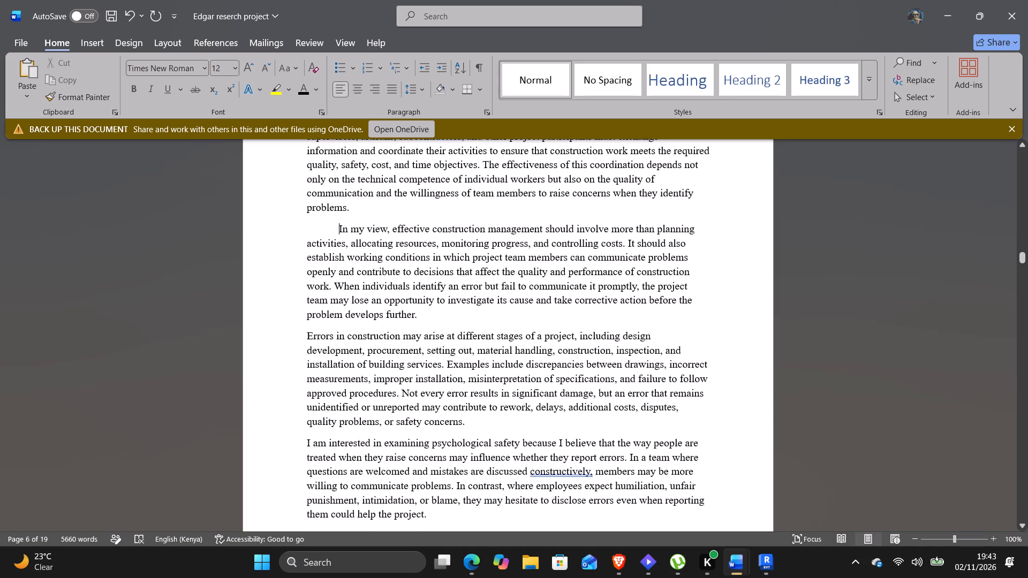
pyautogui.click(303, 340)
pyautogui.press('Tab')
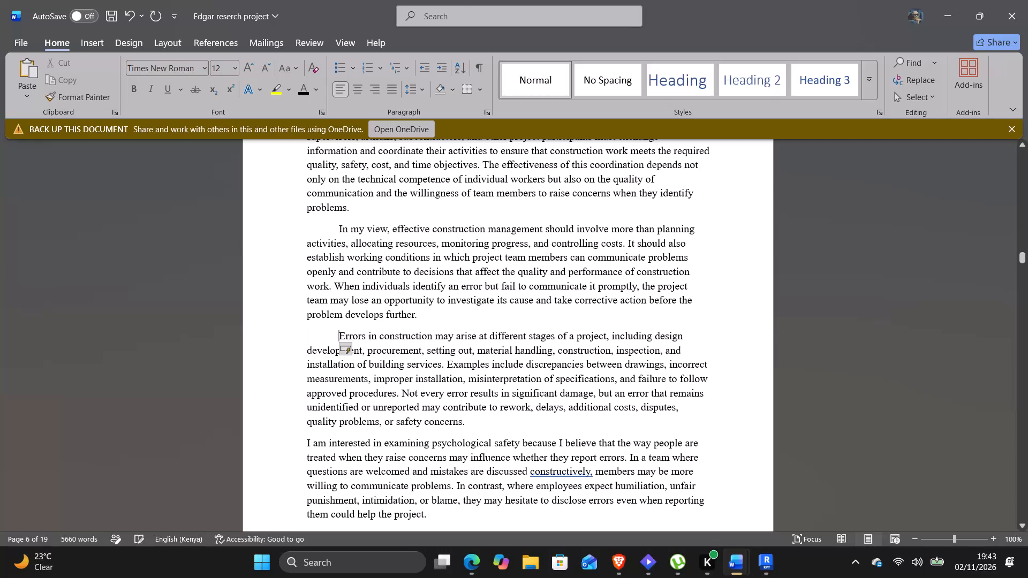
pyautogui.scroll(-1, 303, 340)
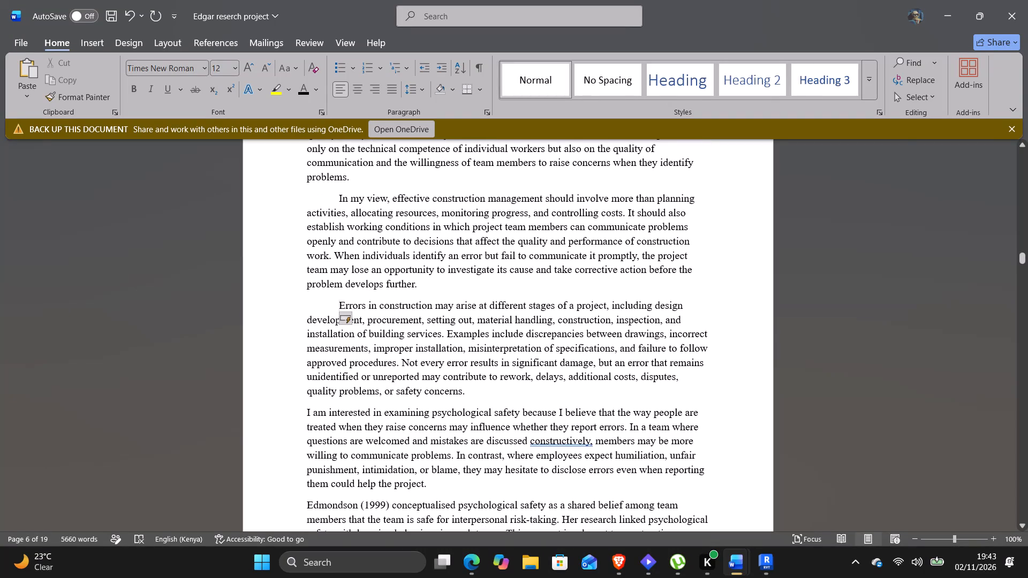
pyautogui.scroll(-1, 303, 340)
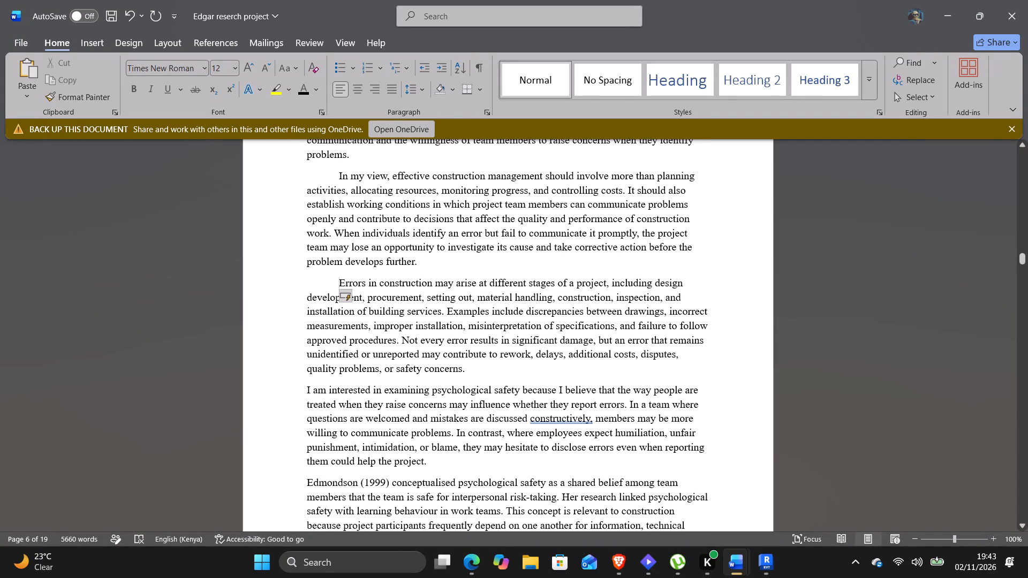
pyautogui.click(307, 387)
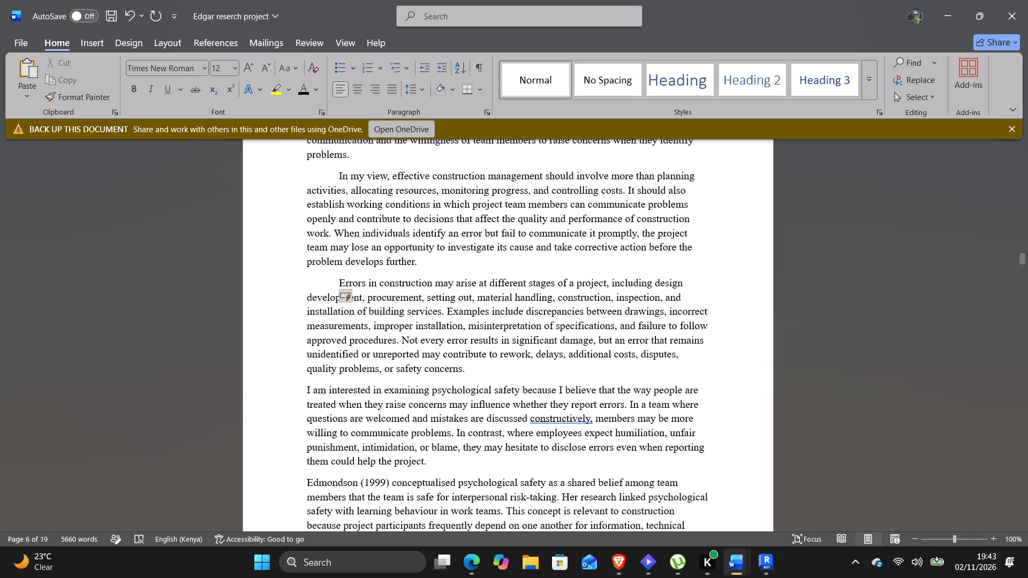
# Check whether Grammarly is on the computer by looking through the background apps and searching Windows for "gram".
pyautogui.click(860, 563)
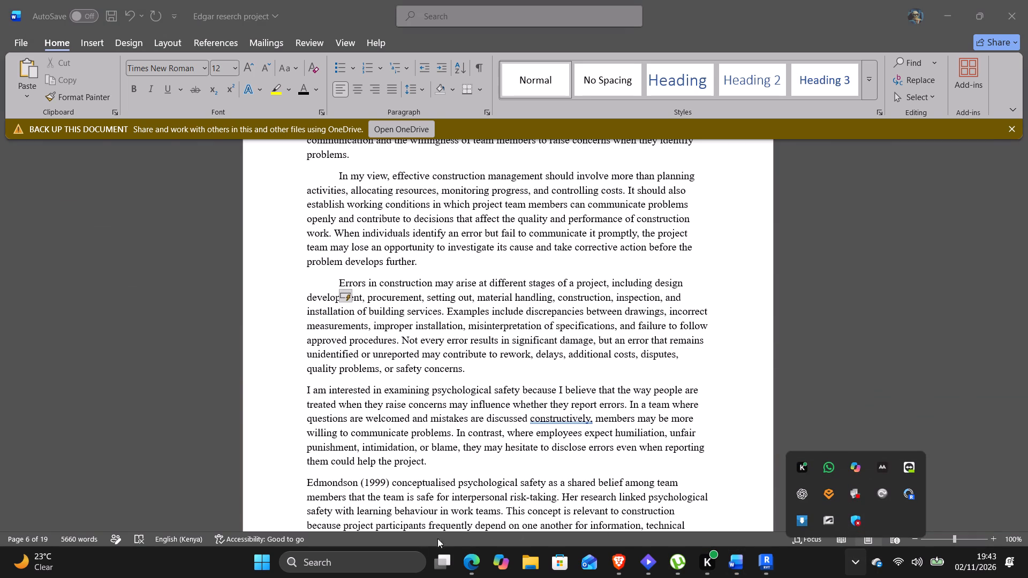
pyautogui.click(371, 555)
pyautogui.write('gra')
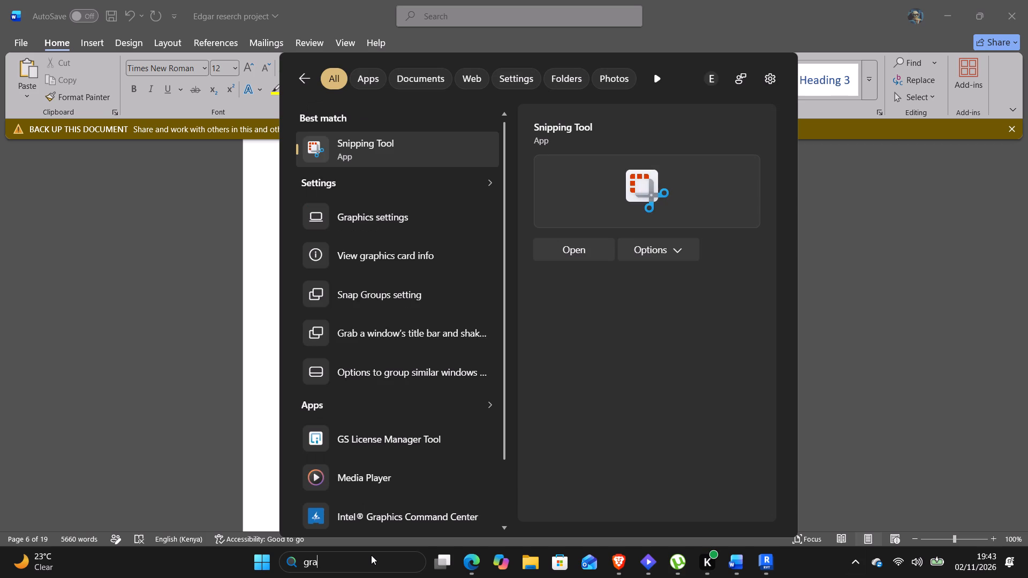
pyautogui.press('m')
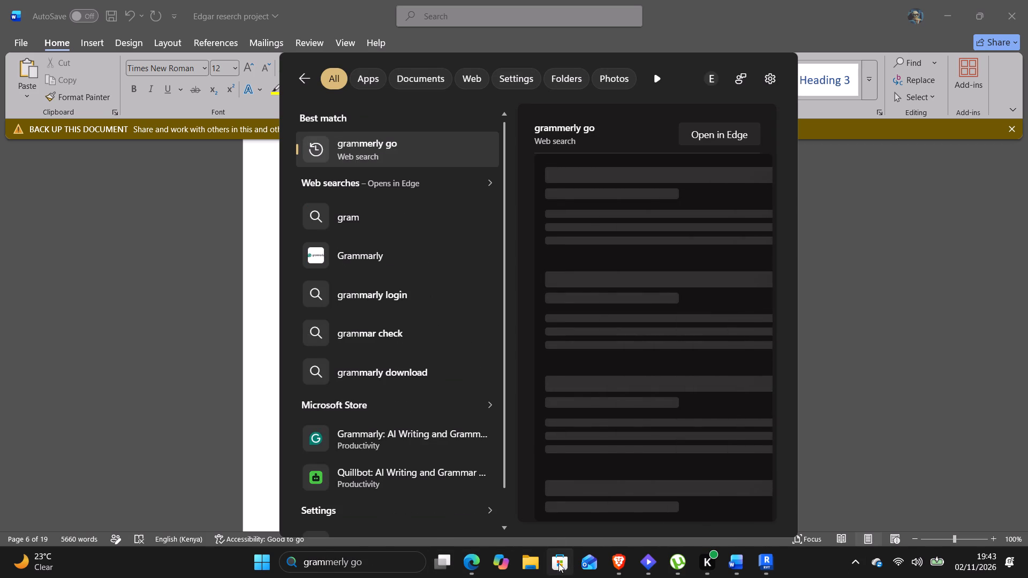
# Switch to Microsoft Edge and search the web in a new tab for "download grammerly".
pyautogui.click(479, 558)
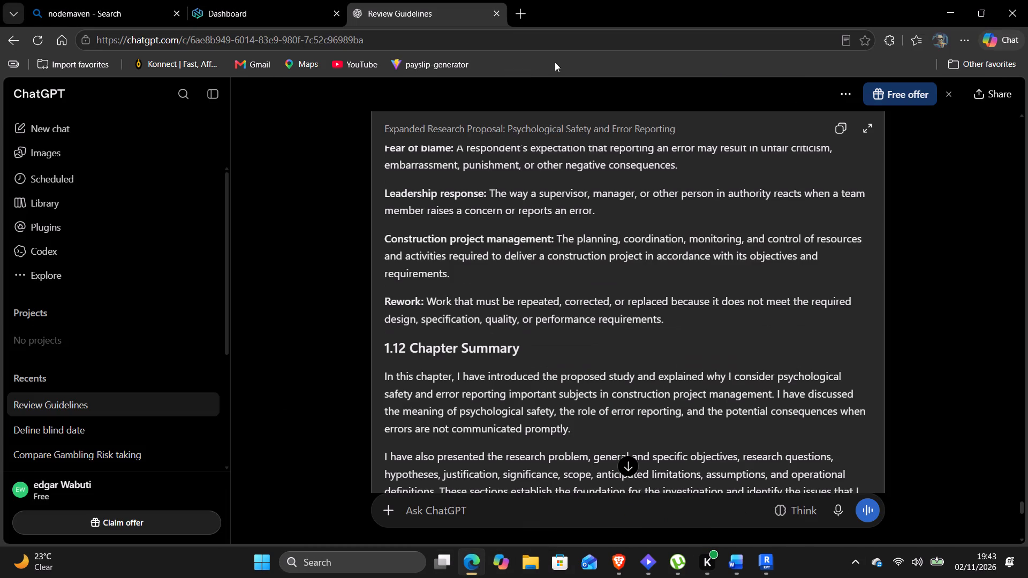
pyautogui.click(521, 14)
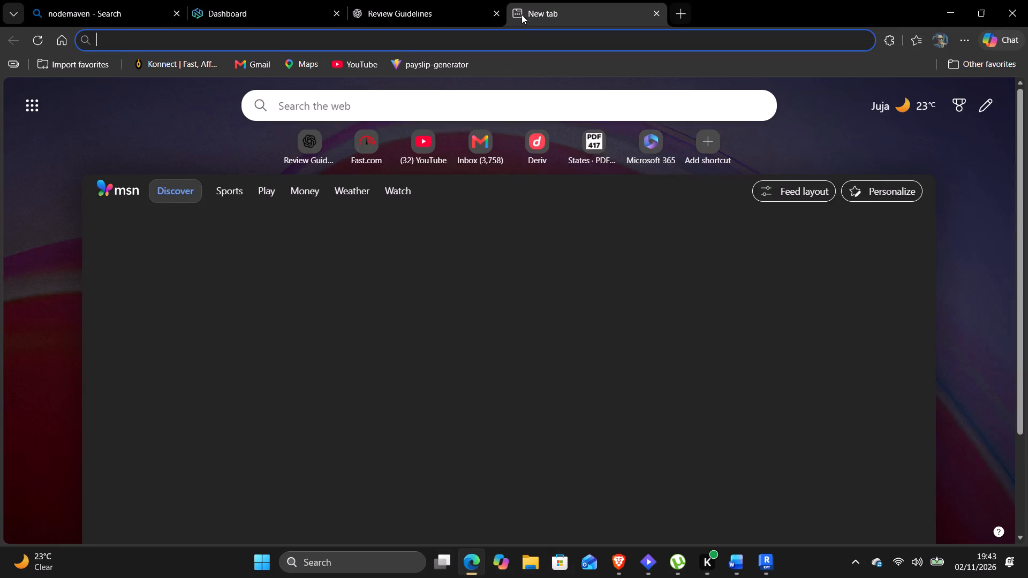
pyautogui.write('downloaad')
pyautogui.press('BackSpace')
pyautogui.press('BackSpace')
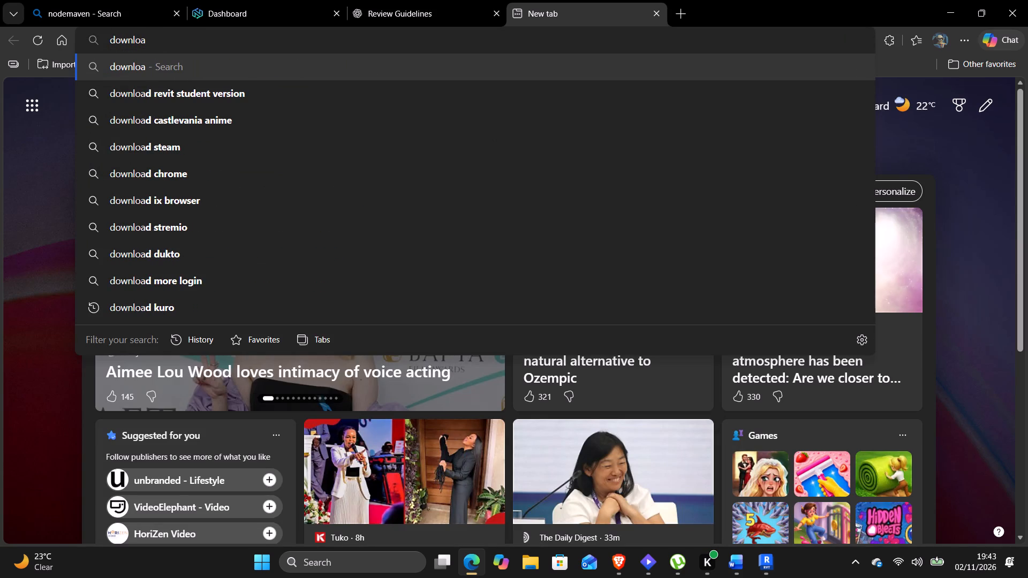
pyautogui.write('d g')
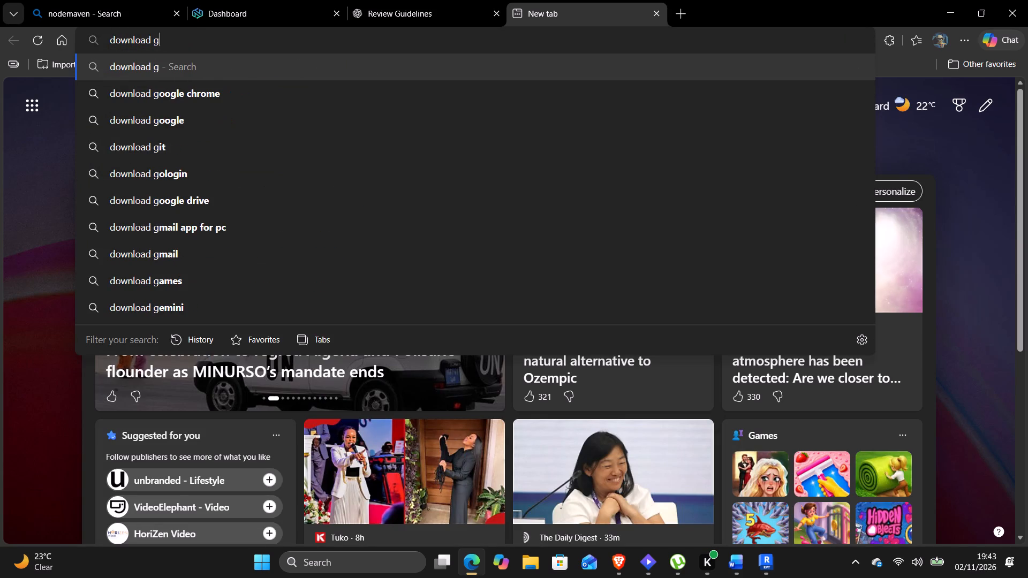
pyautogui.write('rammerly')
pyautogui.press('Return')
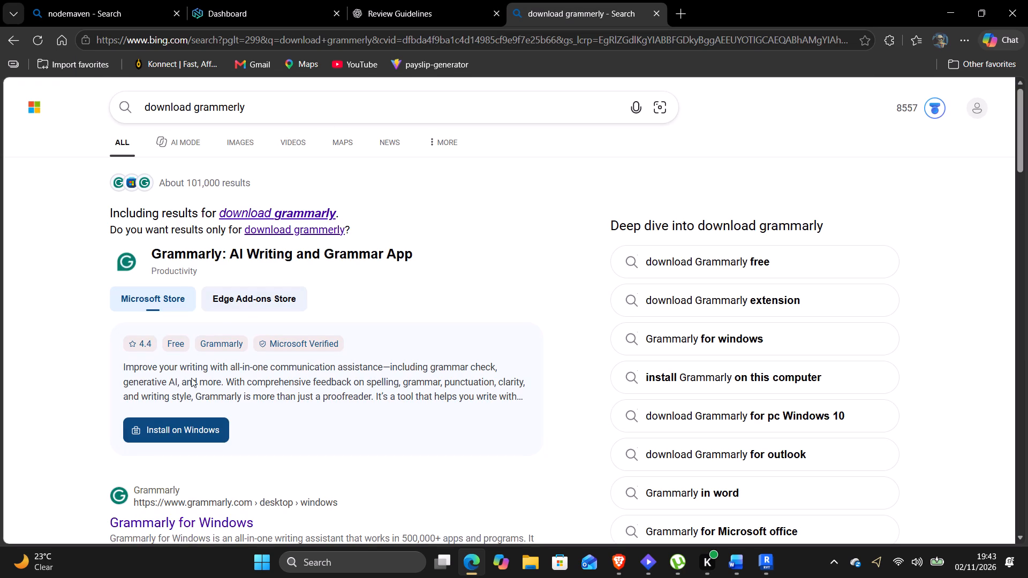
# Open the Microsoft Store page of "Grammarly: AI Writing and Grammar App" from the search results and start its installation.
pyautogui.click(194, 422)
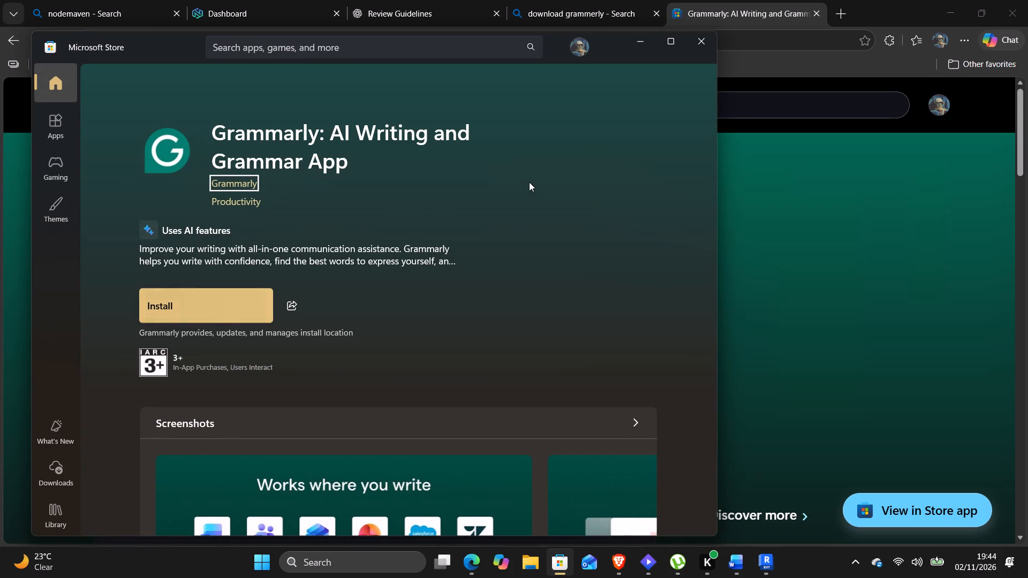
pyautogui.click(191, 323)
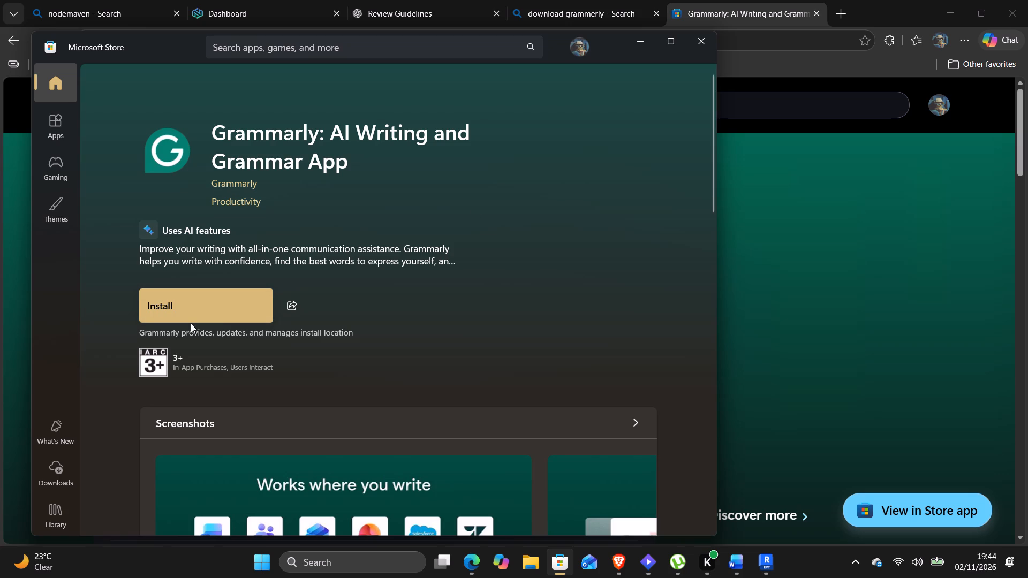
pyautogui.click(187, 320)
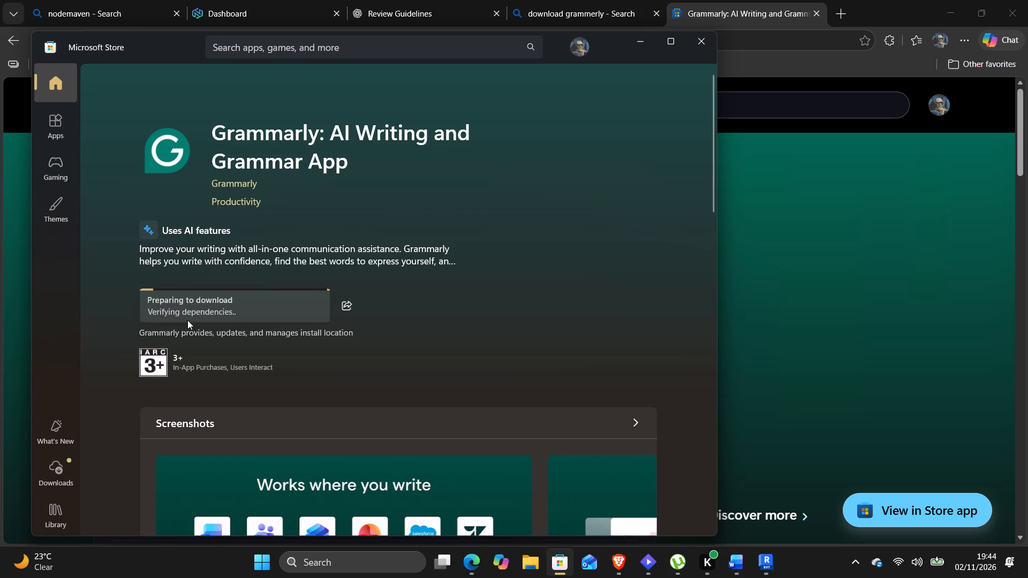
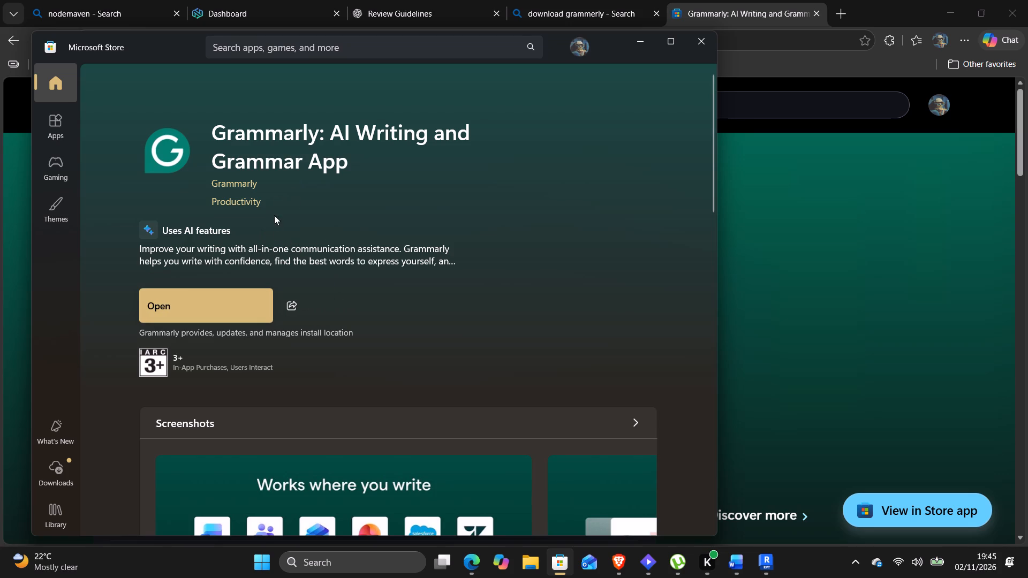
# Launch the installed Grammarly app from its Microsoft Store page.
pyautogui.click(216, 292)
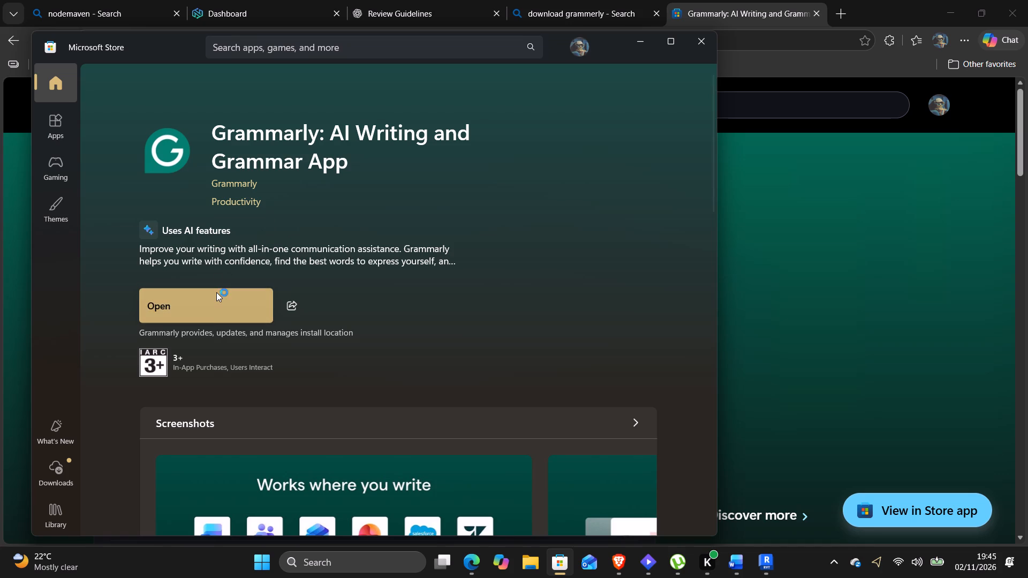
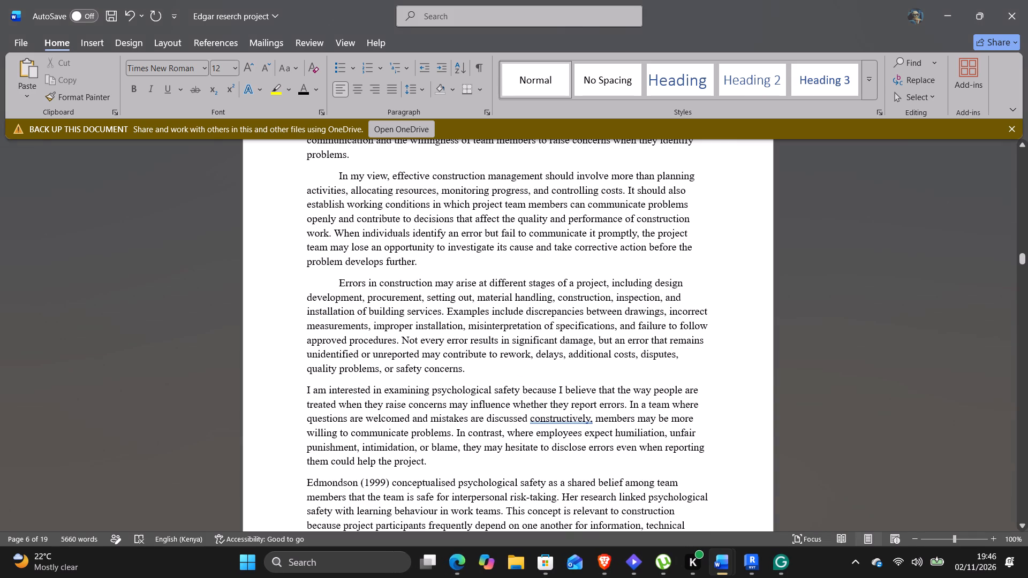
# Indent the first lines of the paragraphs beginning "I am interested in examining" and "Edmondson (1999) conceptualised" in section 1.1.
pyautogui.click(410, 318)
pyautogui.click(390, 282)
pyautogui.click(308, 393)
pyautogui.press('Tab')
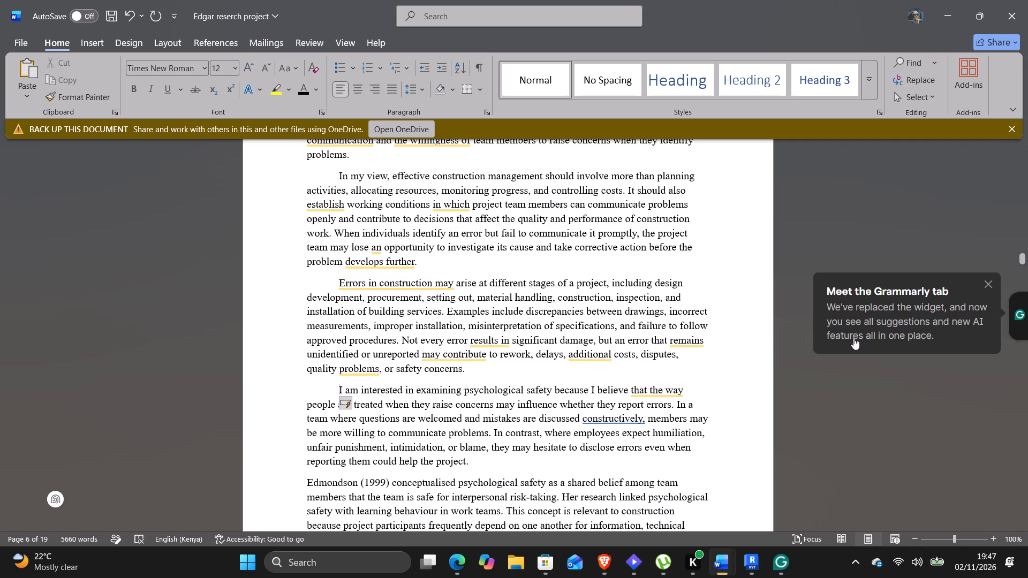
pyautogui.scroll(-1, 572, 352)
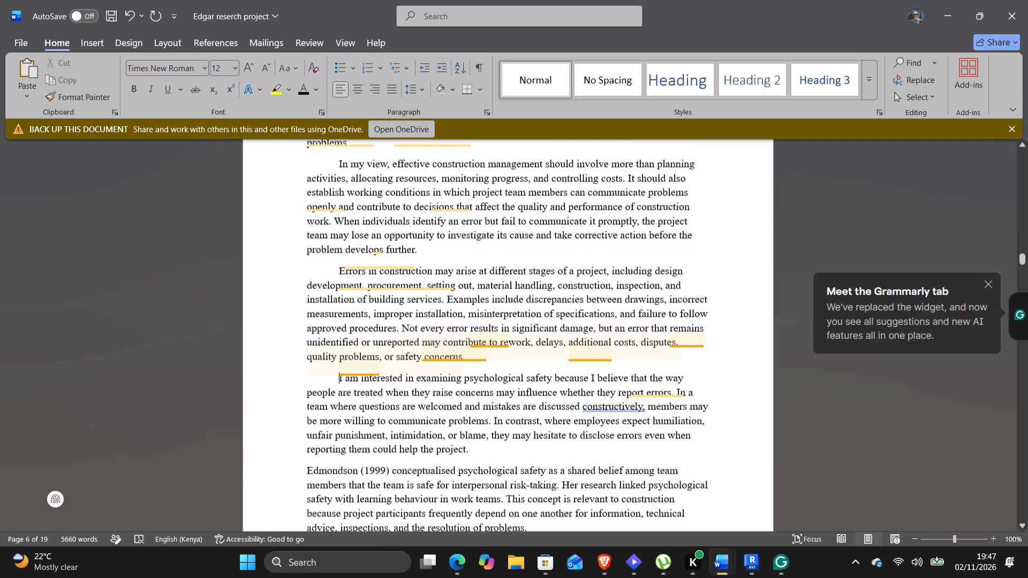
pyautogui.scroll(-1, 572, 352)
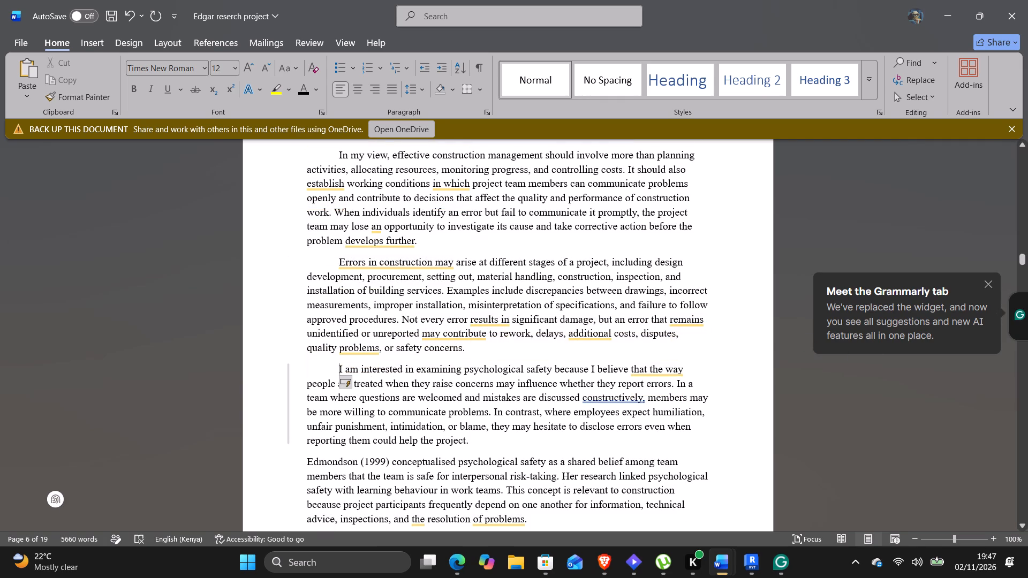
pyautogui.scroll(-1, 455, 379)
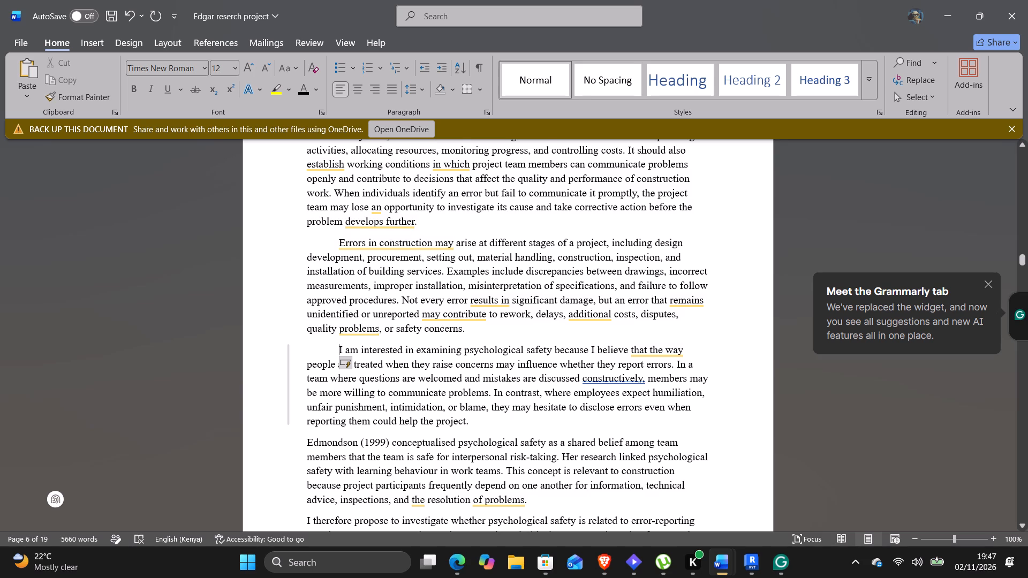
pyautogui.scroll(-1, 600, 397)
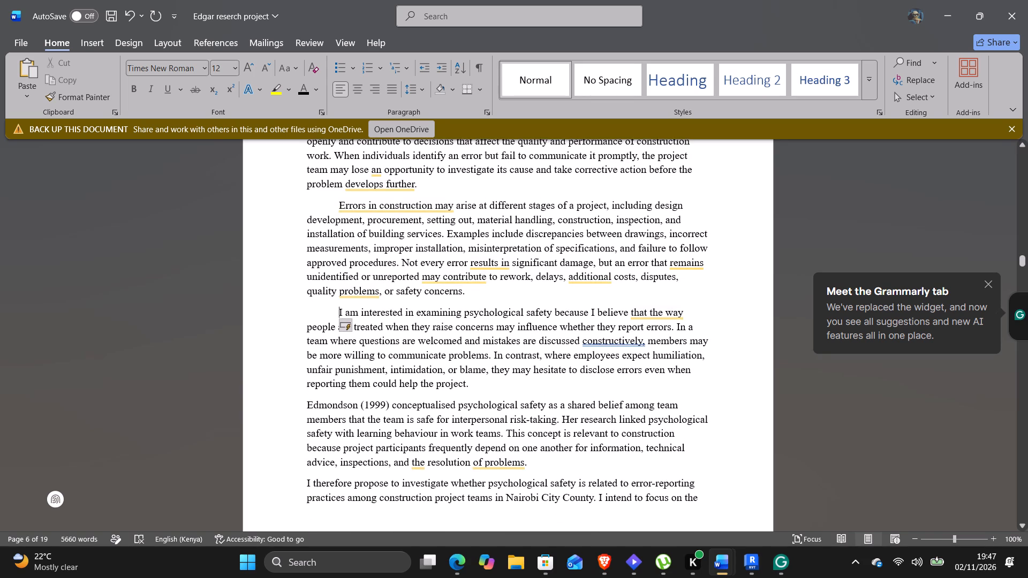
pyautogui.click(306, 404)
pyautogui.press('Tab')
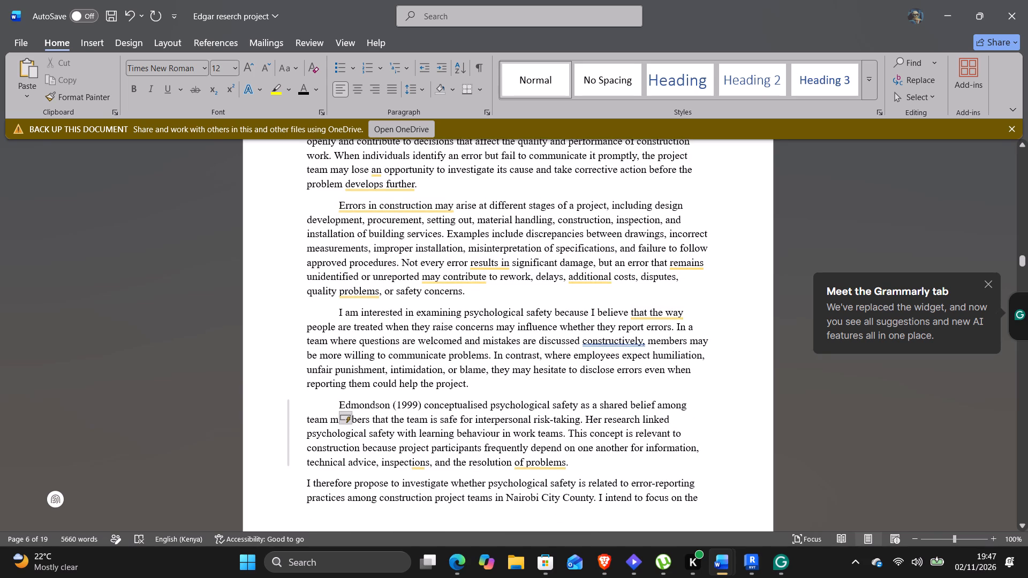
# Highlight the citation "Edmondson (1999)" in yellow at the start of its paragraph.
pyautogui.moveTo(421, 401); pyautogui.dragTo(344, 405)
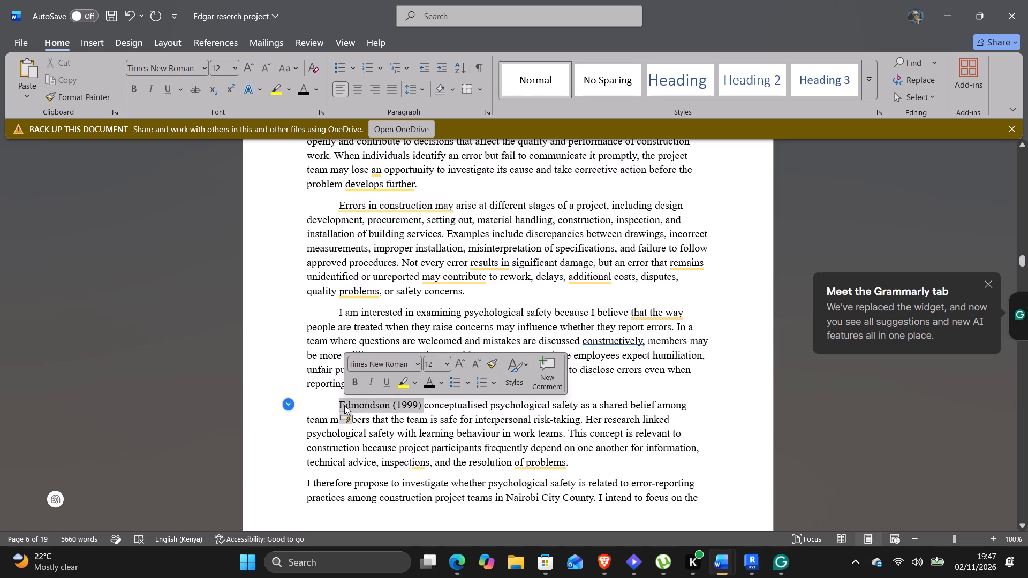
pyautogui.click(273, 88)
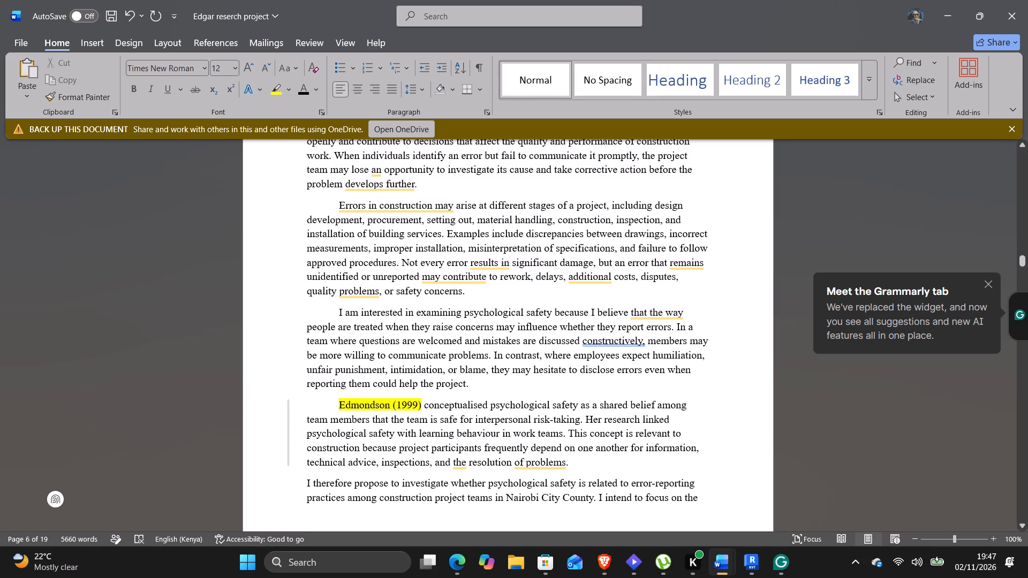
# Indent the first line of the paragraph beginning "I therefore propose to investigate" at the end of section 1.1.
pyautogui.scroll(-1, 521, 412)
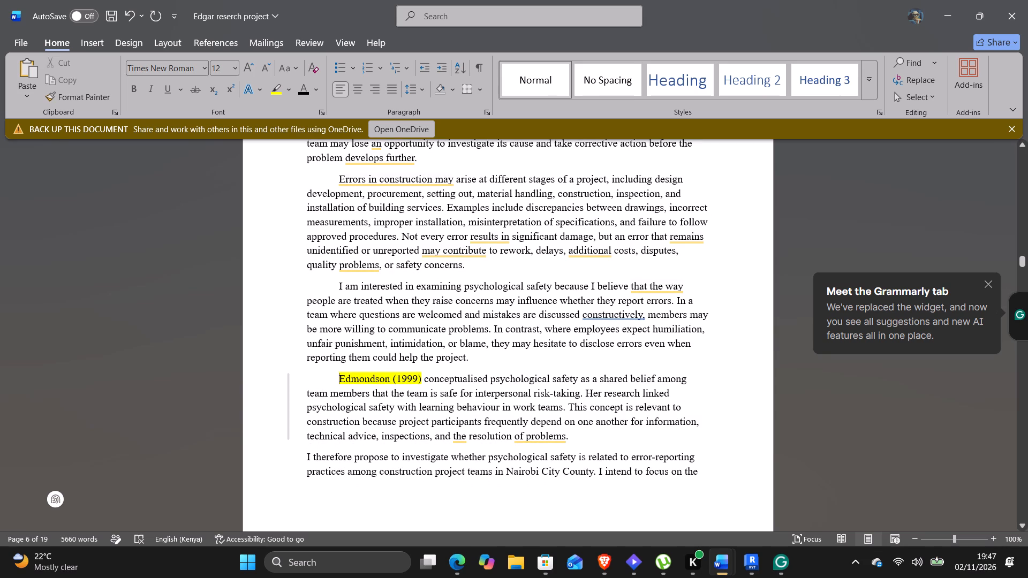
pyautogui.scroll(-1, 586, 392)
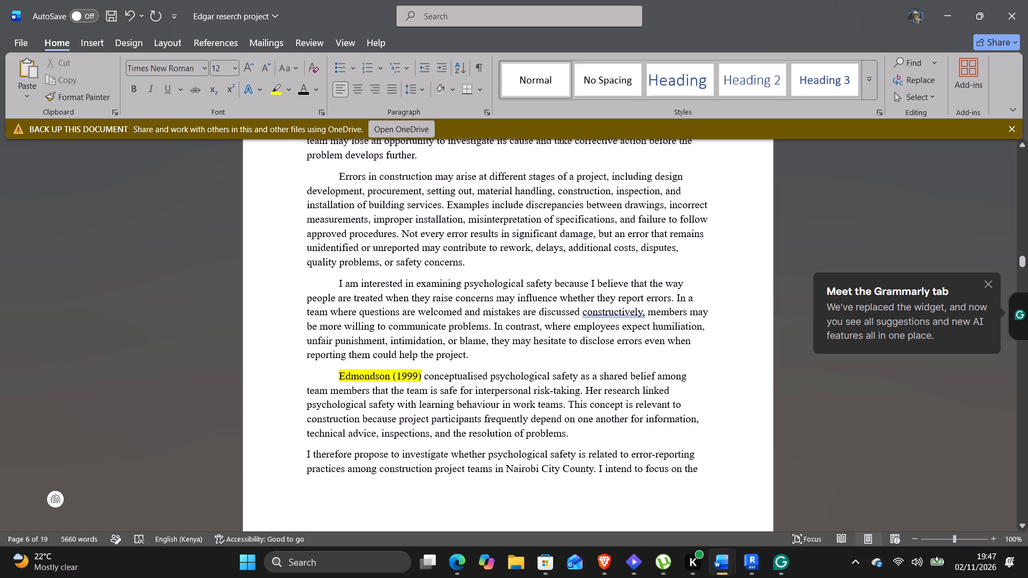
pyautogui.scroll(-1, 586, 392)
pyautogui.scroll(2, 586, 392)
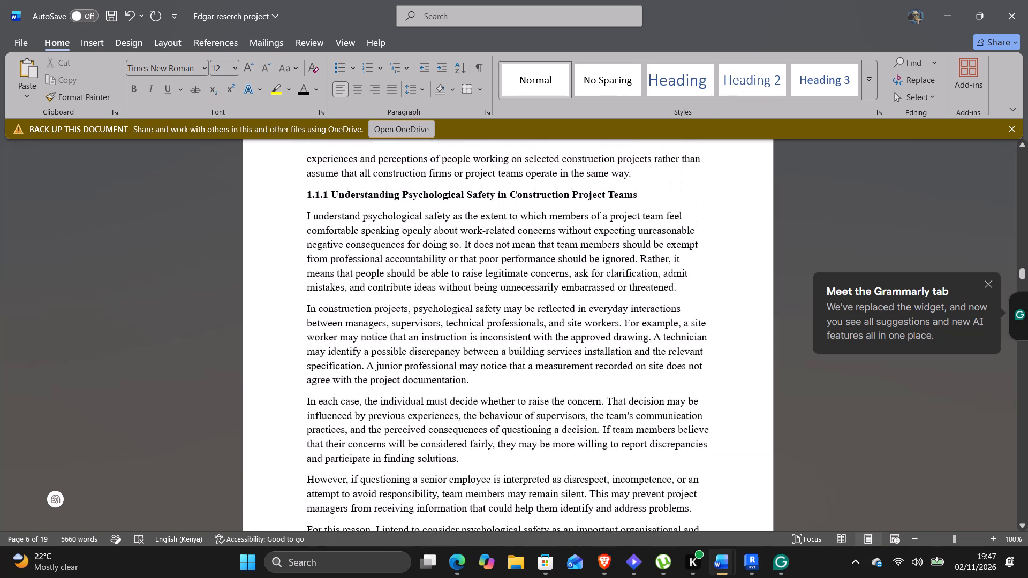
pyautogui.scroll(3, 586, 392)
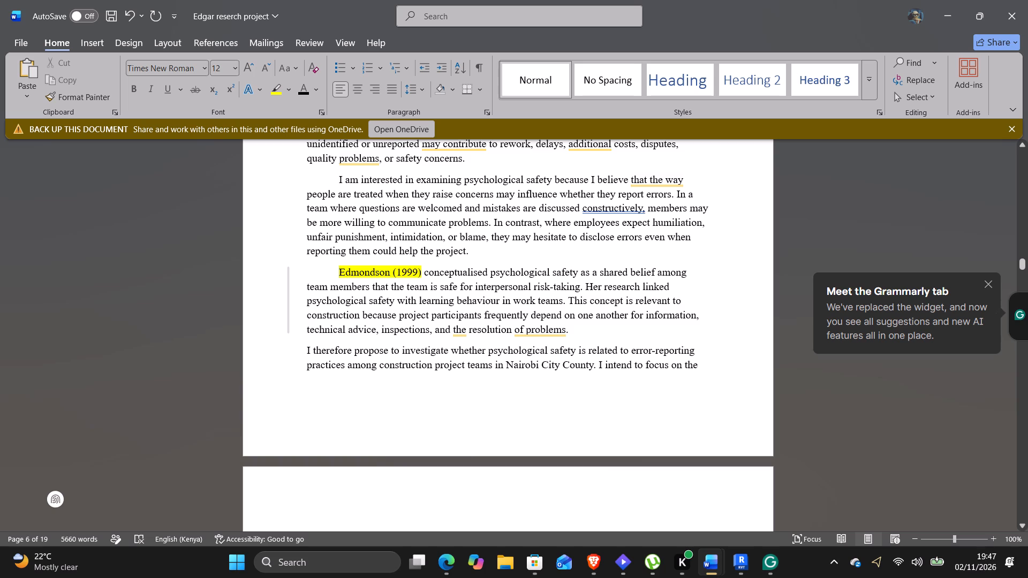
pyautogui.scroll(-1, 414, 293)
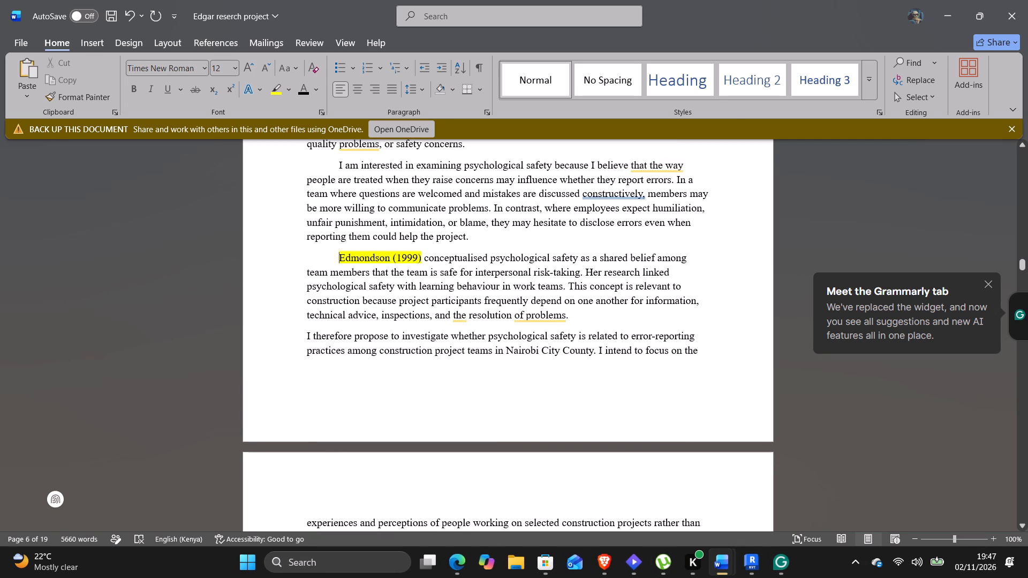
pyautogui.scroll(-1, 414, 293)
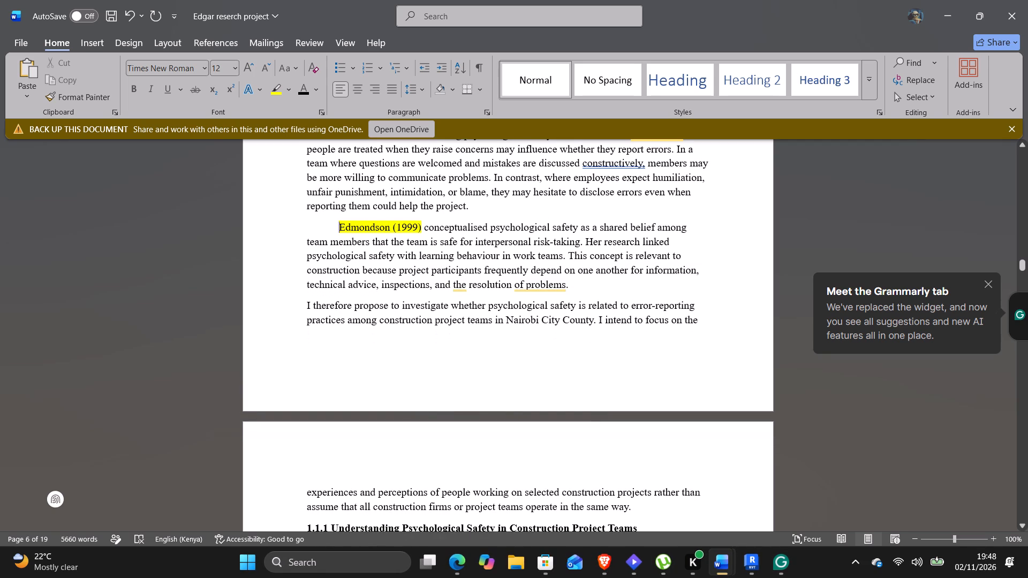
pyautogui.click(306, 306)
pyautogui.press('Tab')
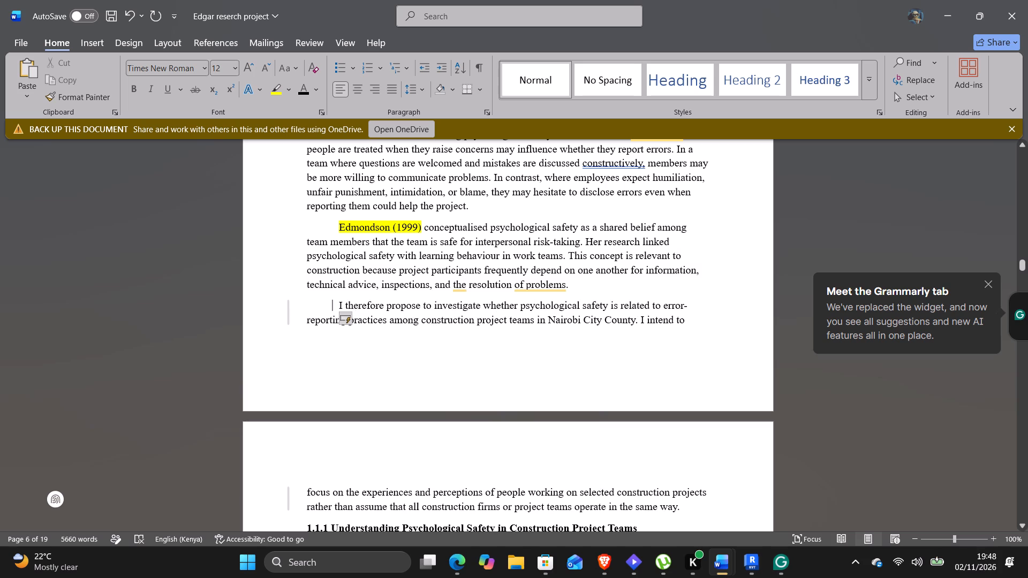
# Apply the Heading 2 style to the line "1.1.1 Understanding Psychological Safety in Construction Project Teams".
pyautogui.scroll(-1, 306, 304)
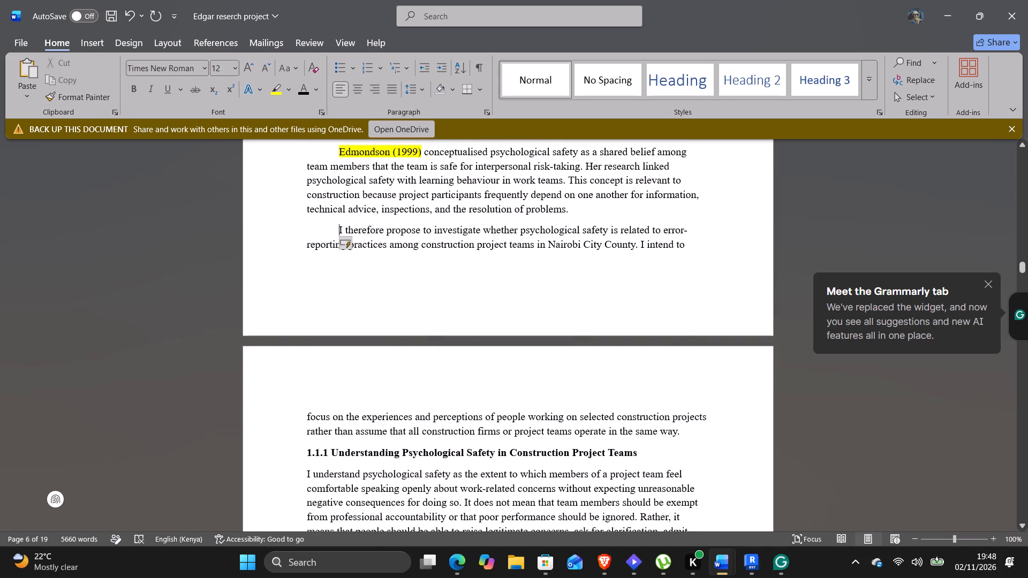
pyautogui.moveTo(642, 453); pyautogui.dragTo(512, 445)
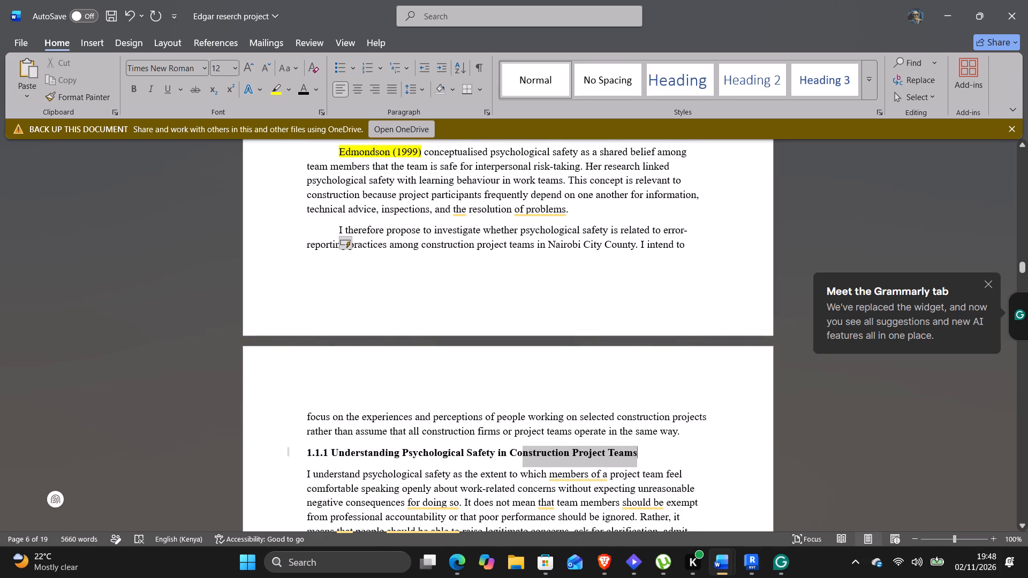
pyautogui.moveTo(512, 445); pyautogui.dragTo(309, 453)
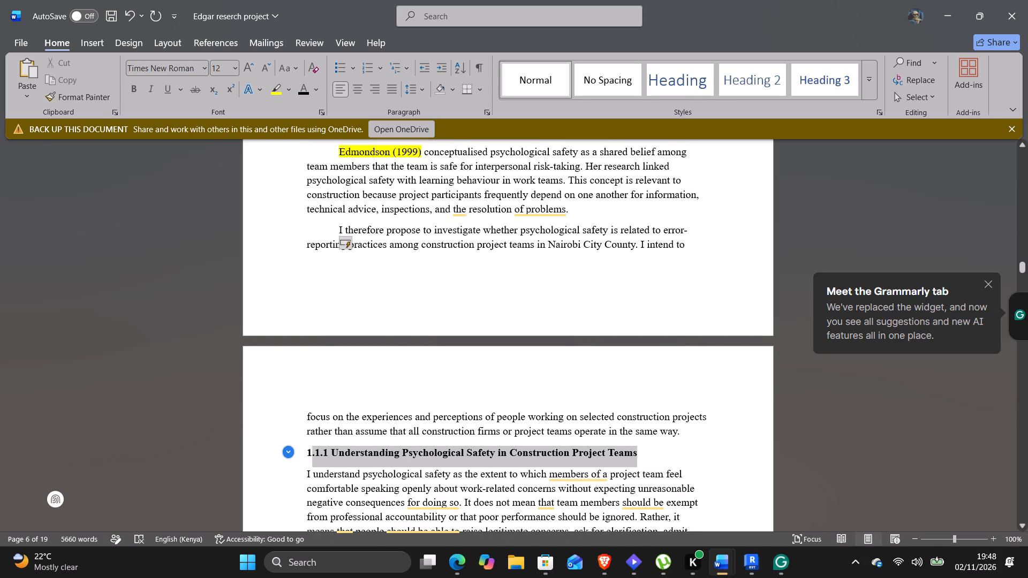
pyautogui.moveTo(309, 453); pyautogui.dragTo(306, 452)
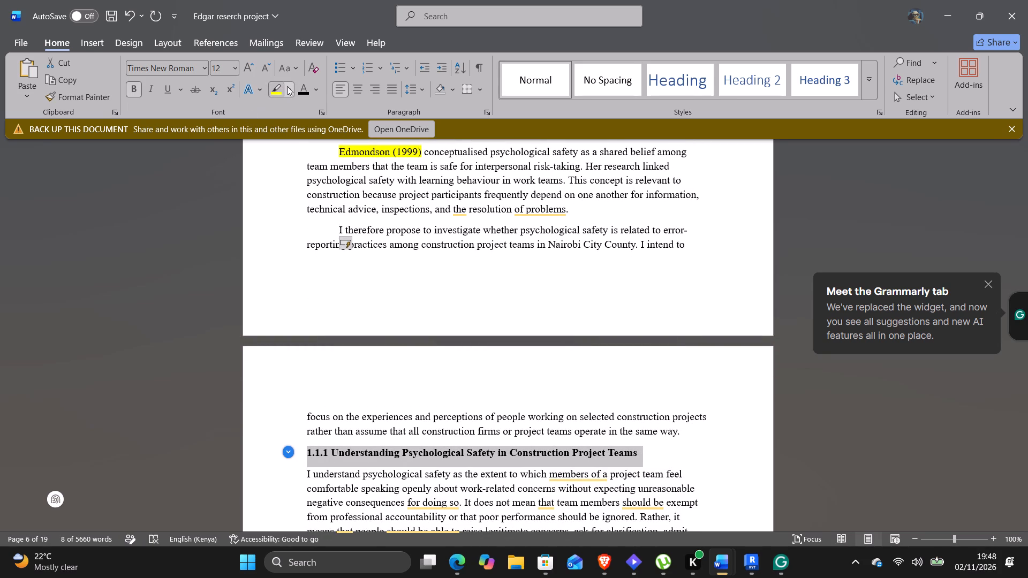
pyautogui.click(739, 81)
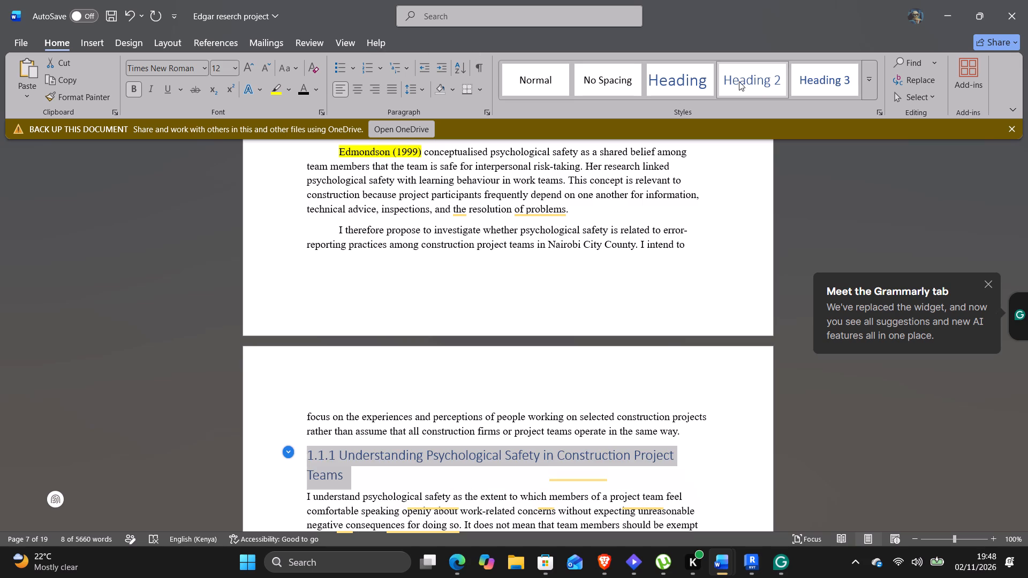
# Format the 1.1.1 heading in bold, black Times New Roman.
pyautogui.click(199, 71)
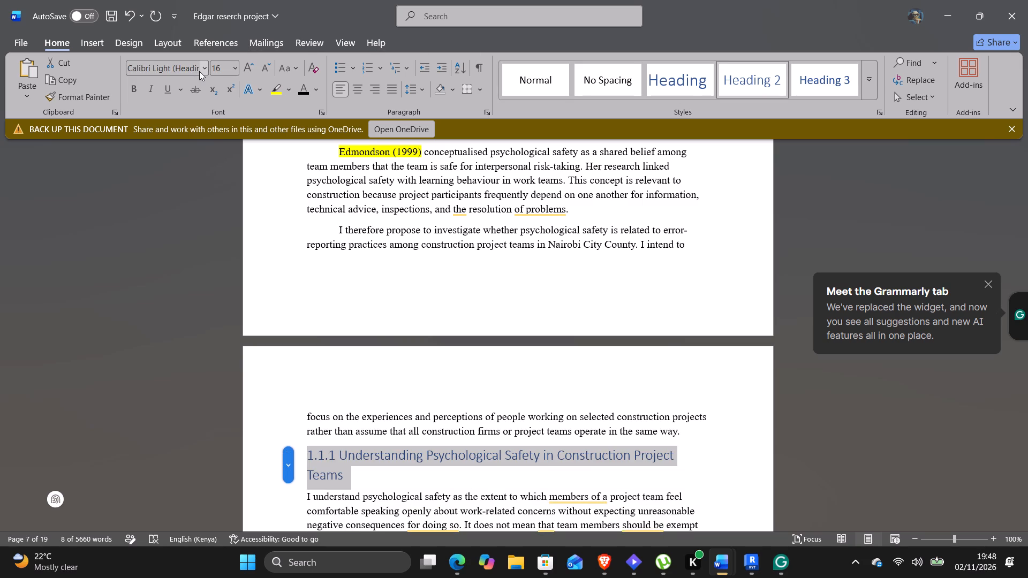
pyautogui.click(199, 71)
pyautogui.press('t')
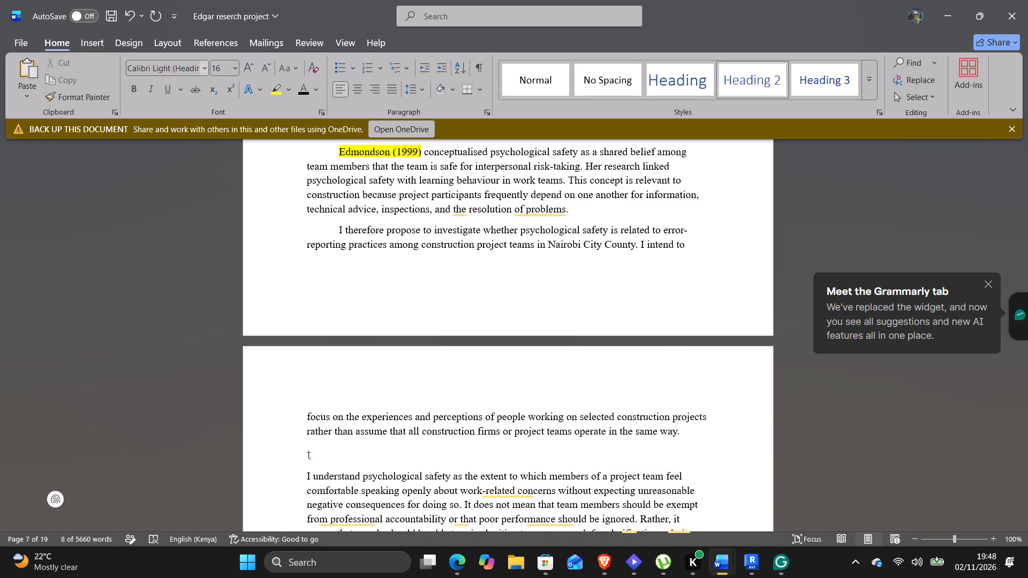
pyautogui.hotkey('ctrl', 'z')
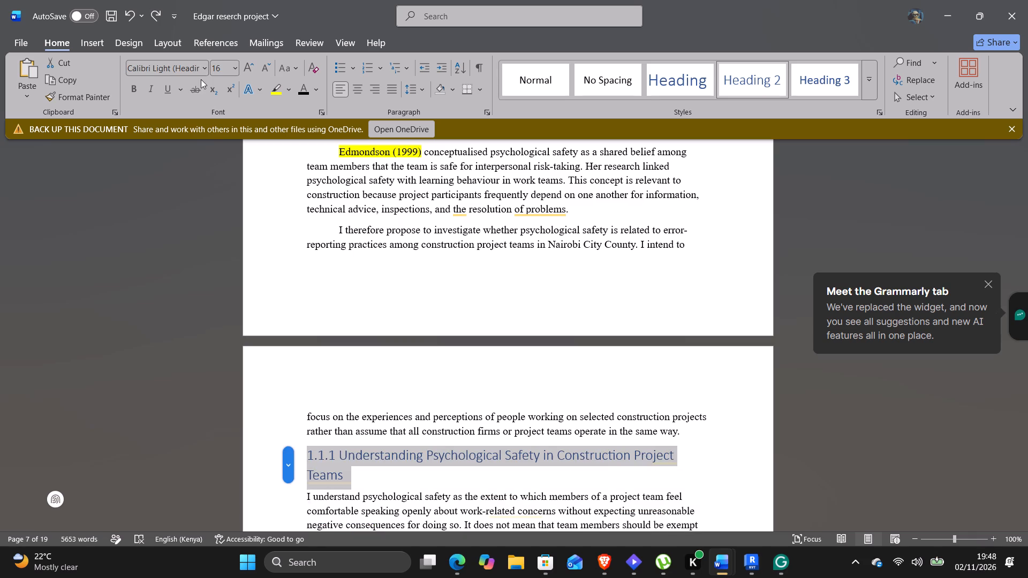
pyautogui.click(202, 70)
pyautogui.write('tim')
pyautogui.press('Return')
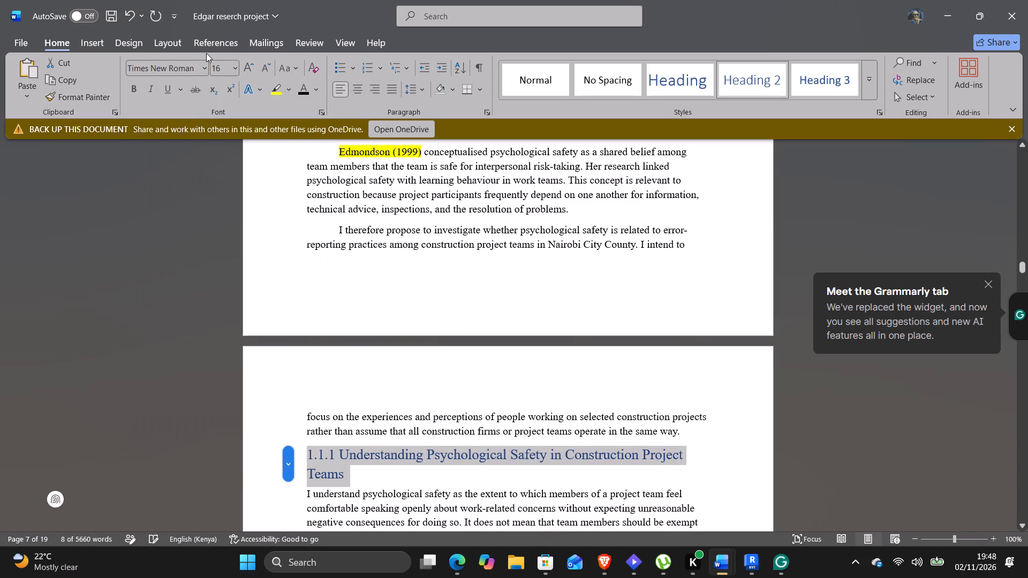
pyautogui.hotkey('ctrl', 'b')
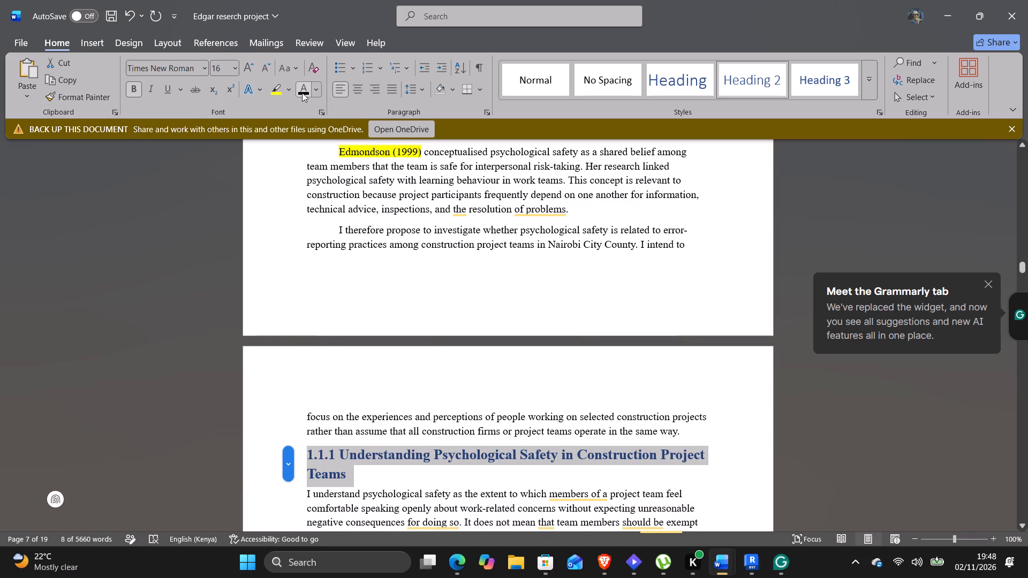
pyautogui.click(302, 92)
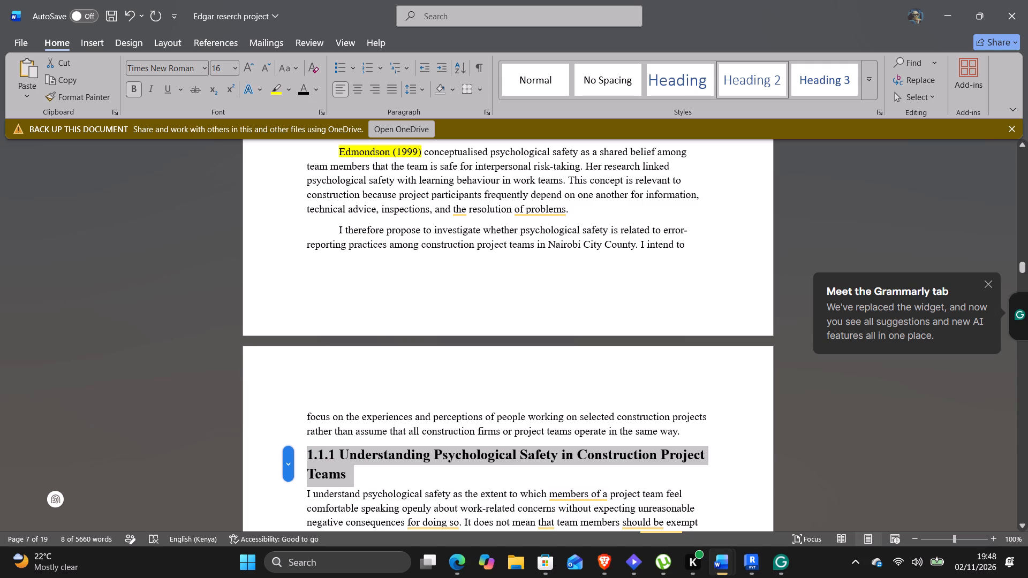
# Review the formatting of the preceding pages, from the abstract through to the 1.1.1 heading.
pyautogui.scroll(1, 377, 525)
pyautogui.scroll(7, 486, 346)
pyautogui.scroll(-4, 486, 346)
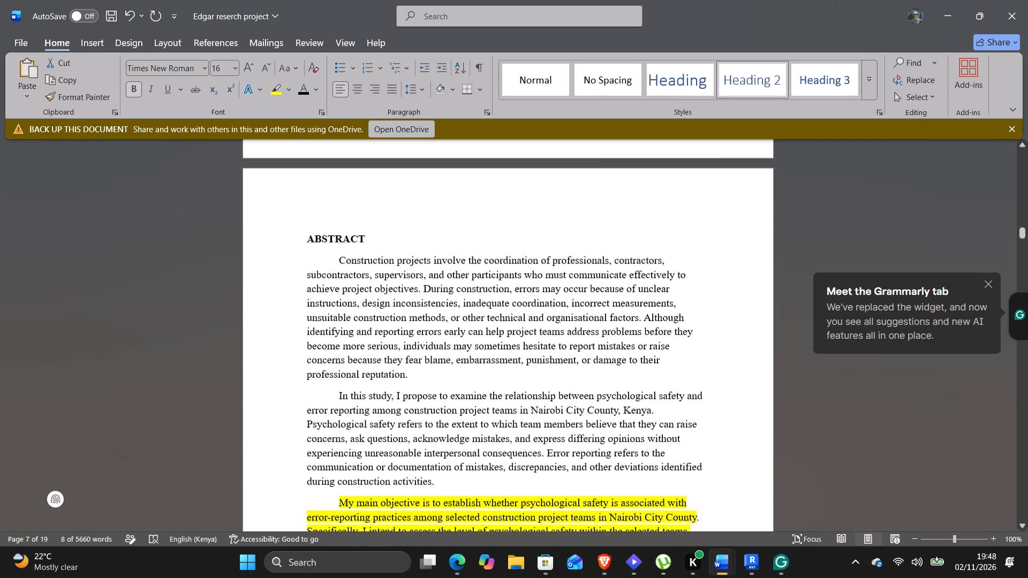
pyautogui.scroll(-6, 486, 346)
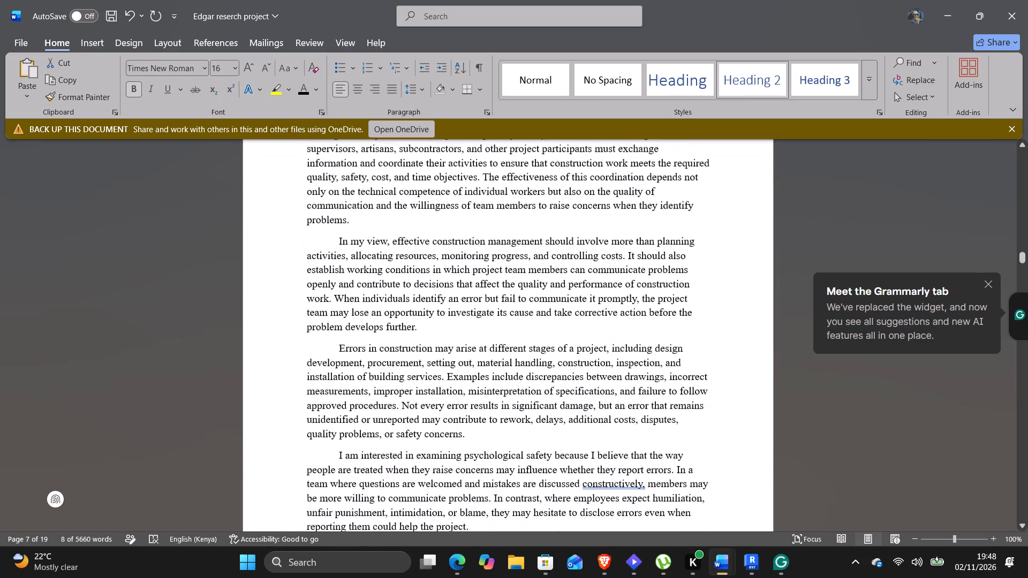
pyautogui.scroll(-4, 486, 346)
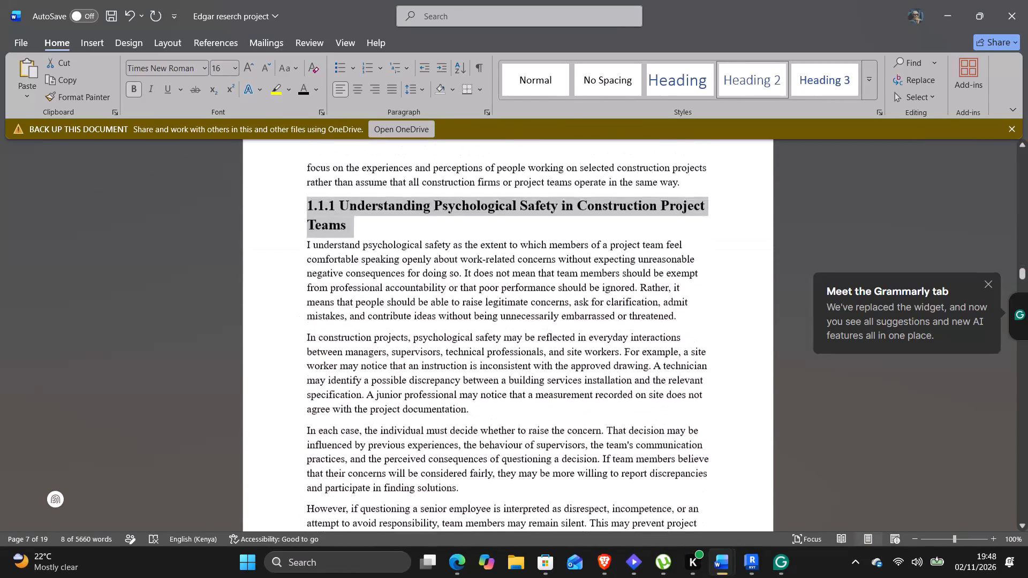
# Set the line spacing of the entire document to 2.0.
pyautogui.click(308, 241)
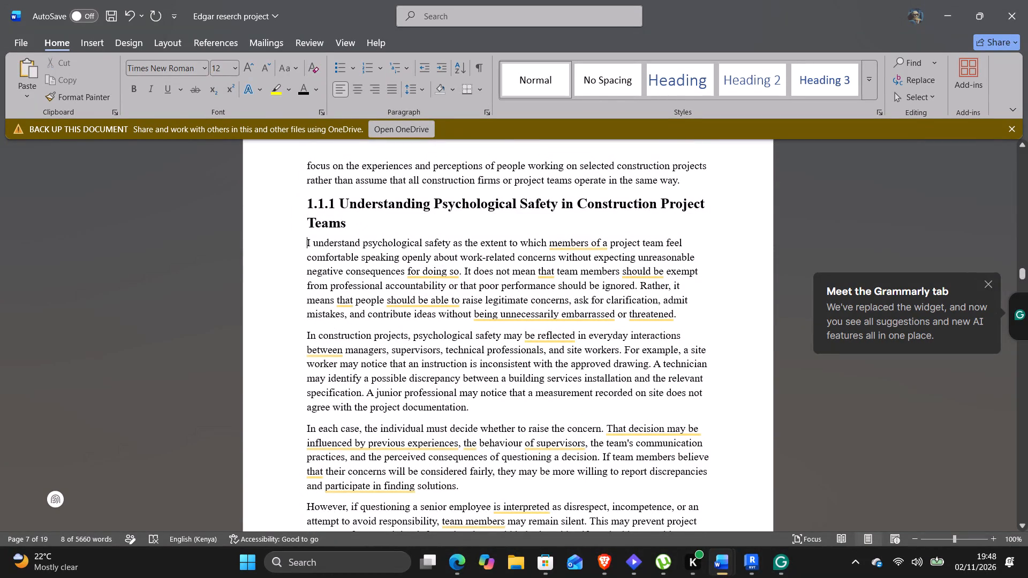
pyautogui.hotkey('ctrl', 'a')
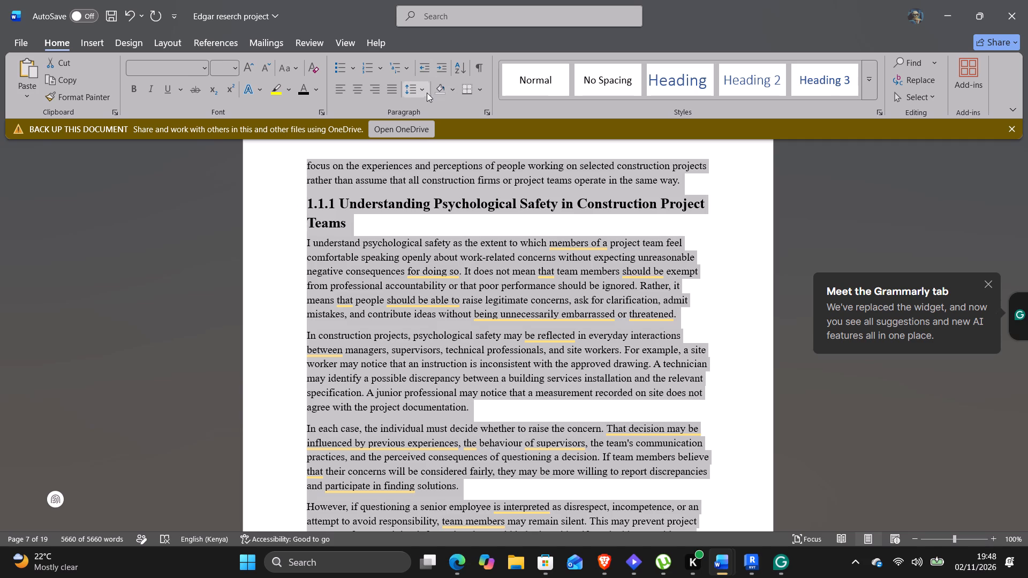
pyautogui.click(422, 94)
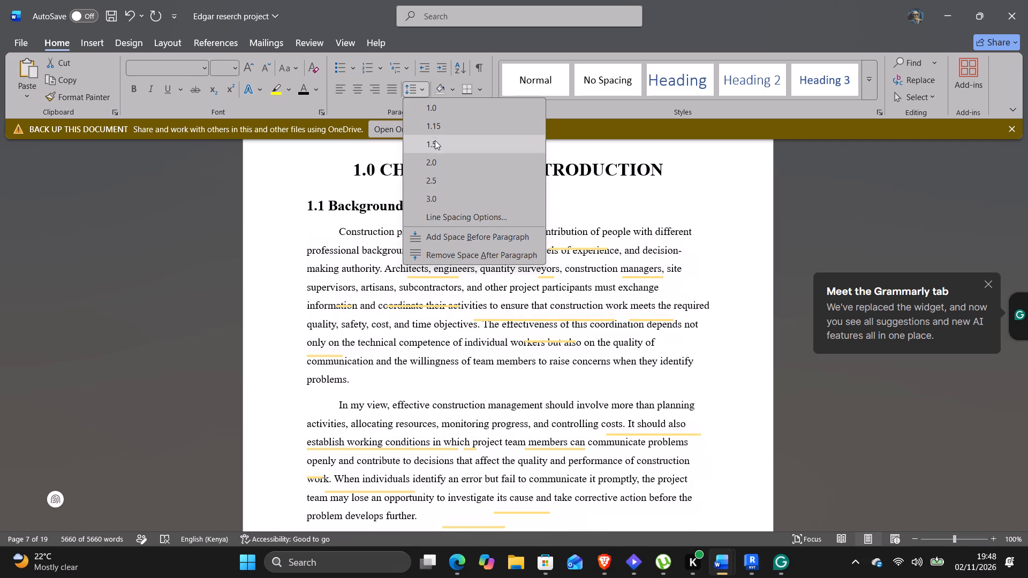
pyautogui.click(438, 156)
pyautogui.click(405, 251)
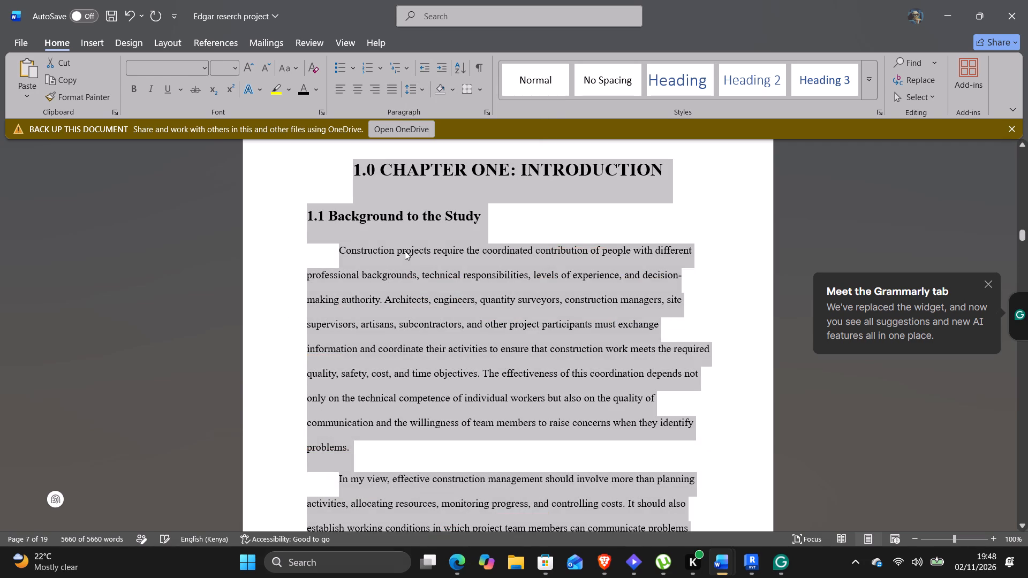
pyautogui.scroll(-1, 364, 252)
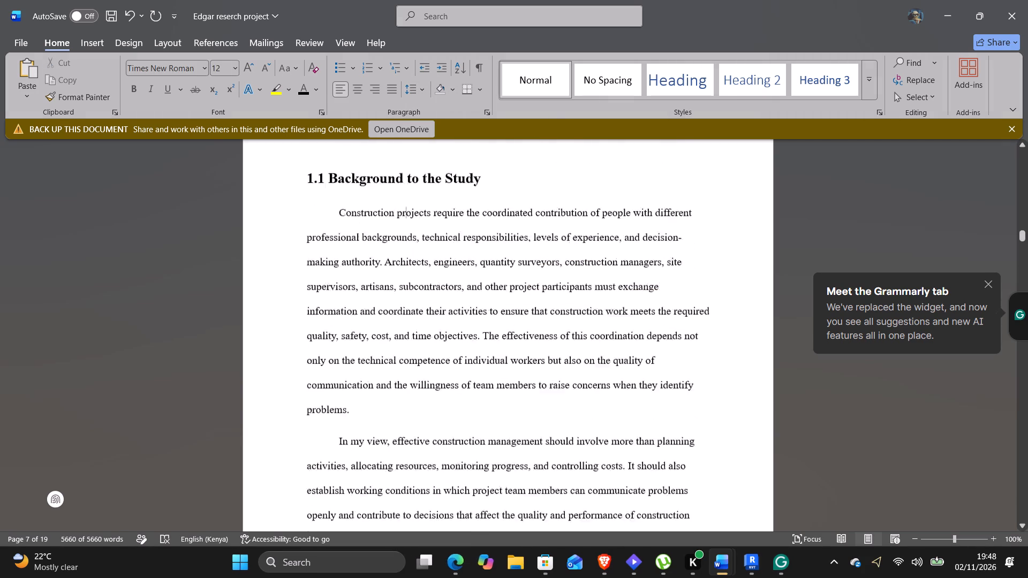
# Indent the first line of the paragraph starting "I understand psychological safety" under the 1.1.1 heading.
pyautogui.scroll(-4, 361, 234)
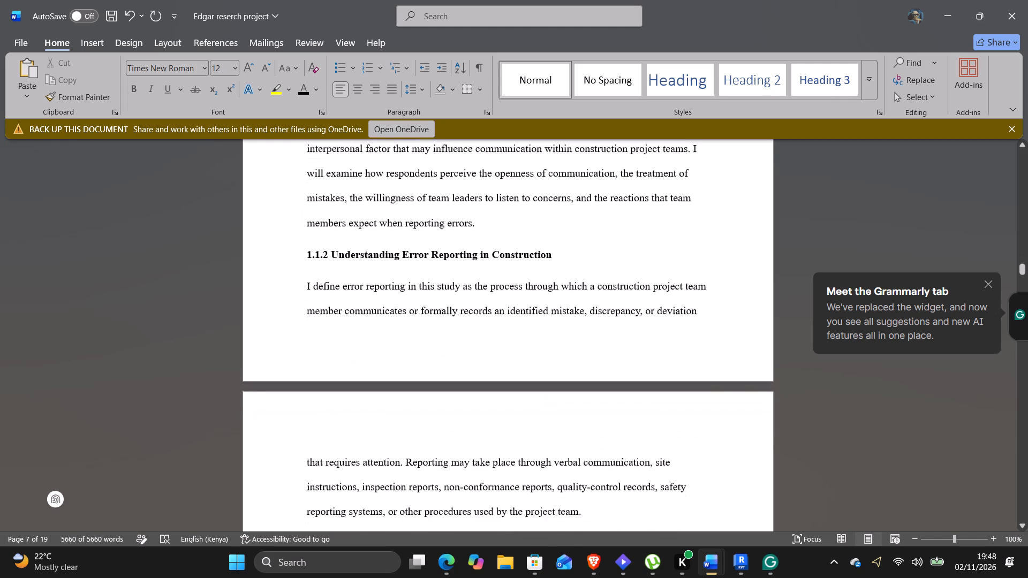
pyautogui.scroll(-2, 361, 234)
pyautogui.scroll(7, 357, 232)
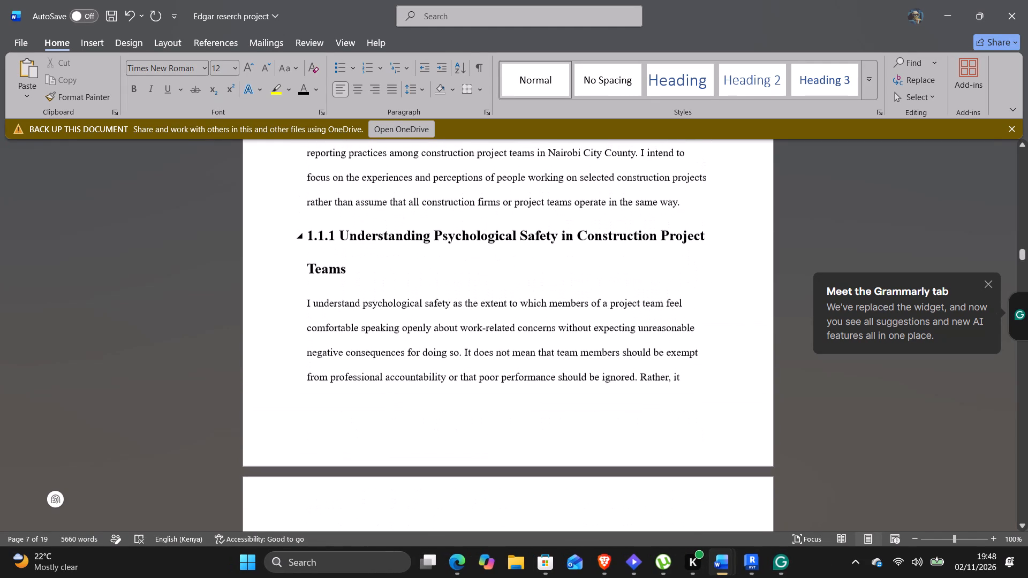
pyautogui.scroll(1, 357, 232)
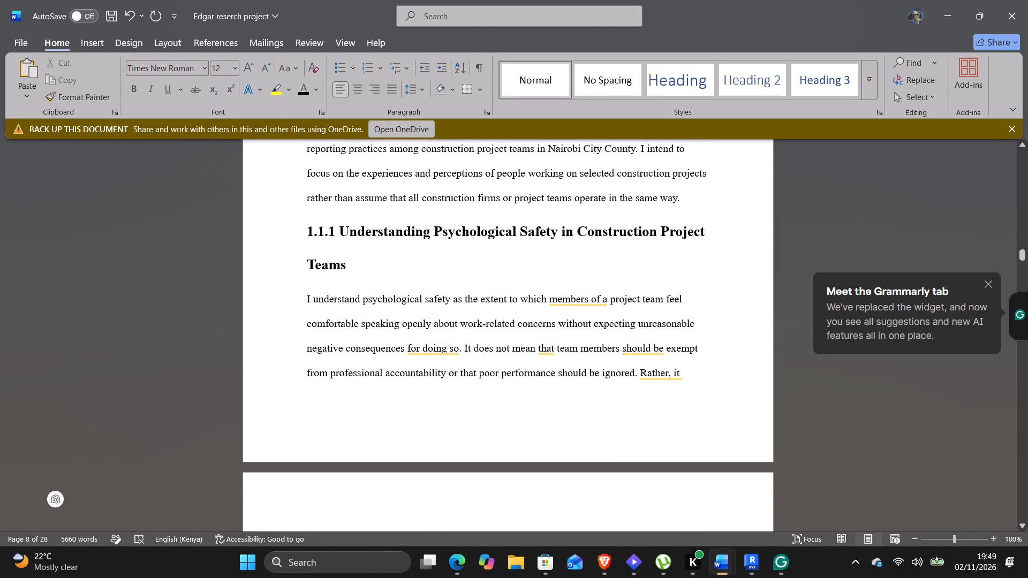
pyautogui.click(305, 297)
pyautogui.press('Tab')
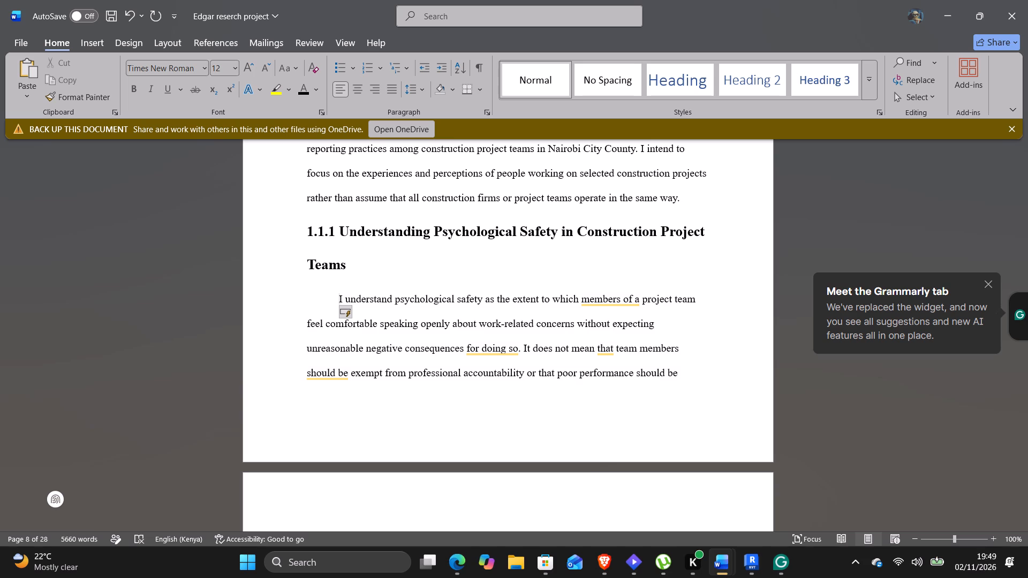
pyautogui.click(305, 297)
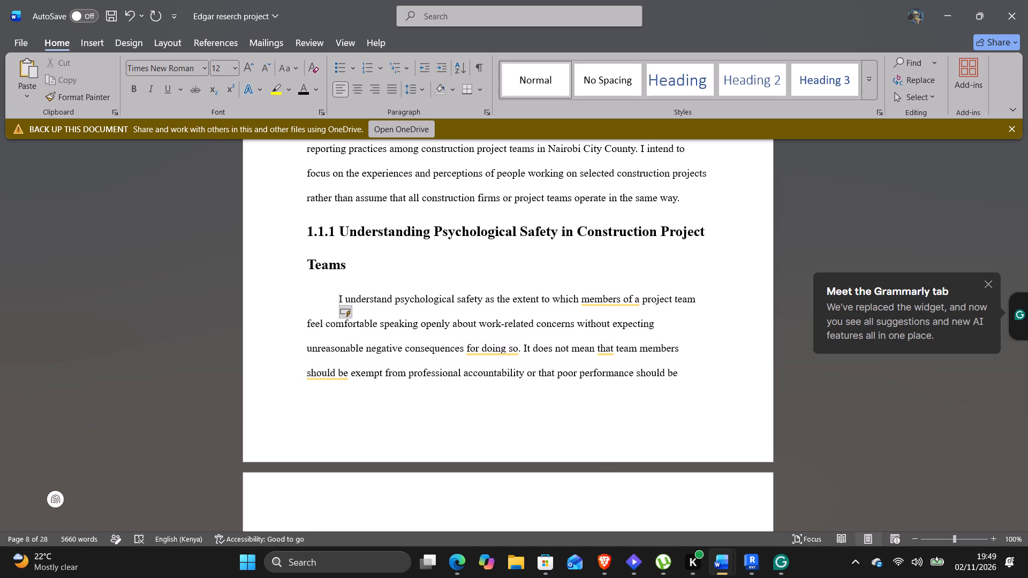
pyautogui.rightClick(305, 297)
pyautogui.click(487, 264)
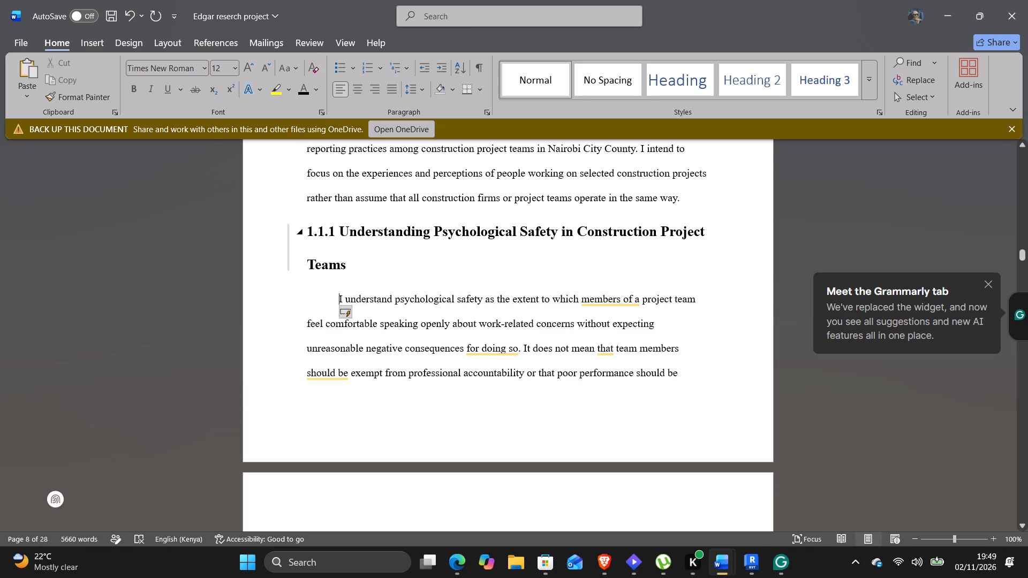
# Indent the first lines of the 1.1.1 paragraphs starting "In construction projects" and "In each case".
pyautogui.scroll(-2, 487, 264)
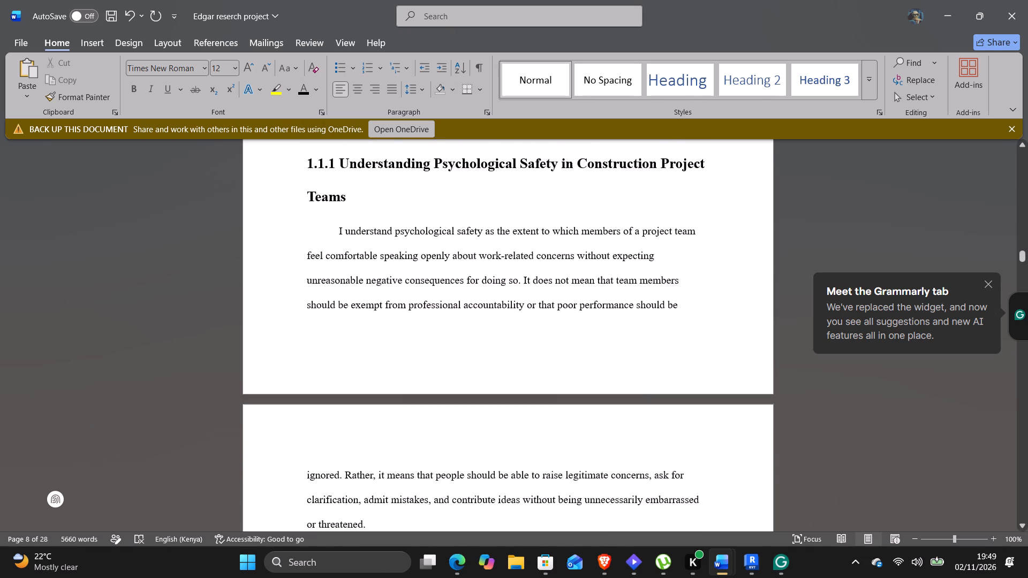
pyautogui.scroll(-2, 487, 264)
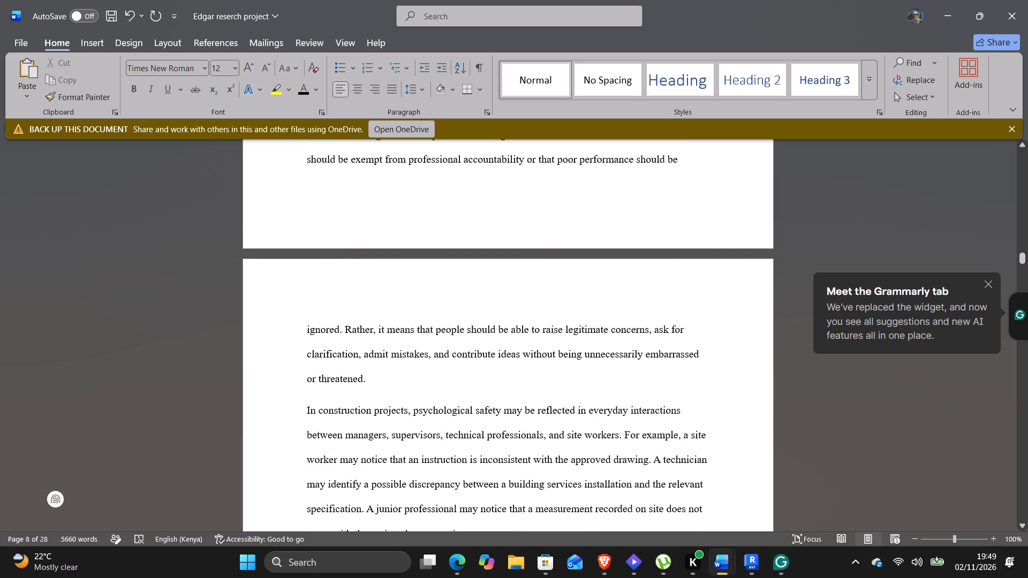
pyautogui.click(306, 409)
pyautogui.press('Tab')
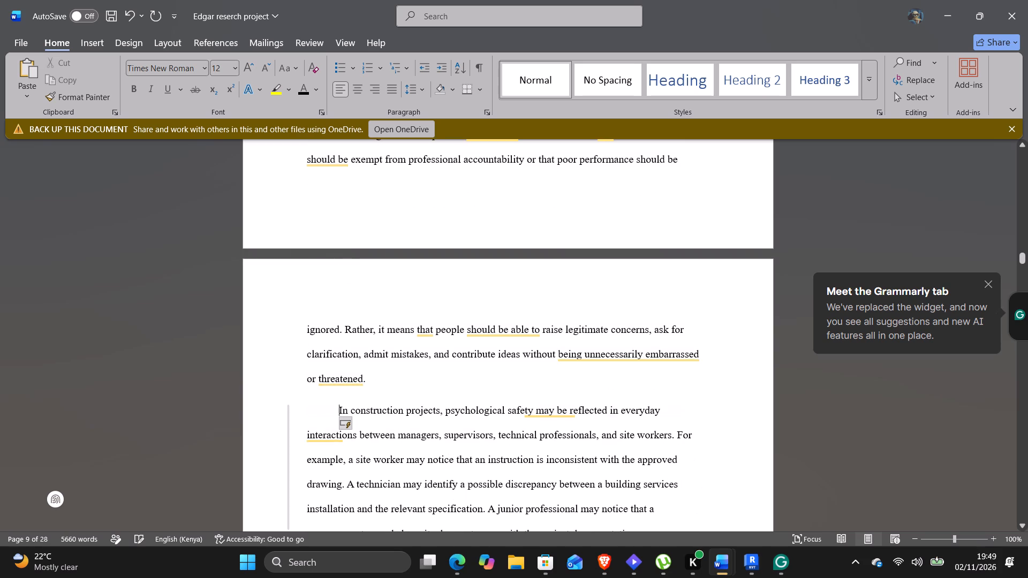
pyautogui.scroll(-1, 306, 409)
pyautogui.scroll(-2, 427, 355)
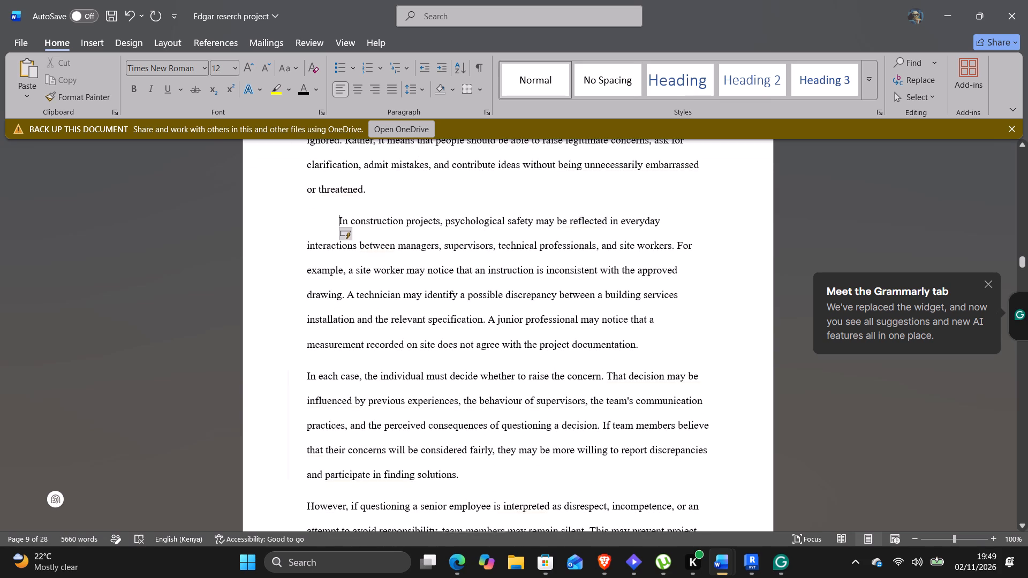
pyautogui.click(301, 373)
pyautogui.press('Tab')
# Indent the first lines of the 1.1.1 paragraphs starting "However, if questioning" and "For this reason".
pyautogui.scroll(-2, 301, 373)
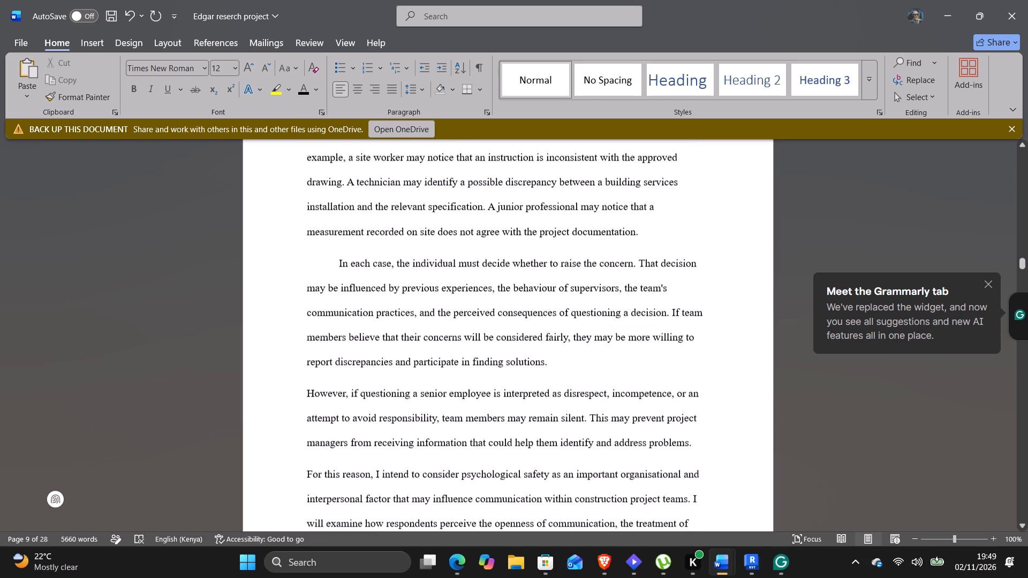
pyautogui.click(305, 382)
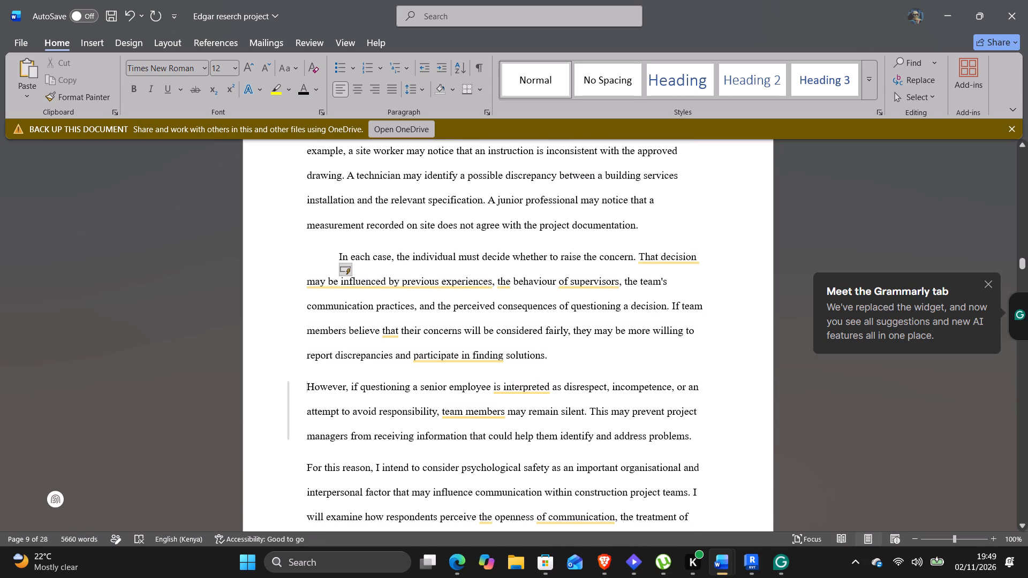
pyautogui.press('Tab')
pyautogui.scroll(-1, 305, 382)
pyautogui.click(306, 384)
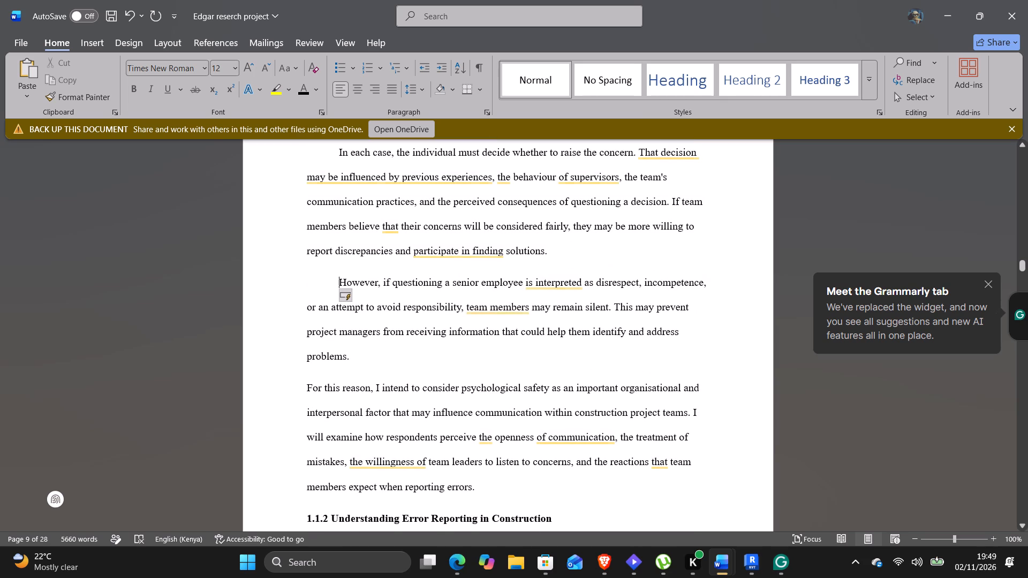
pyautogui.press('Tab')
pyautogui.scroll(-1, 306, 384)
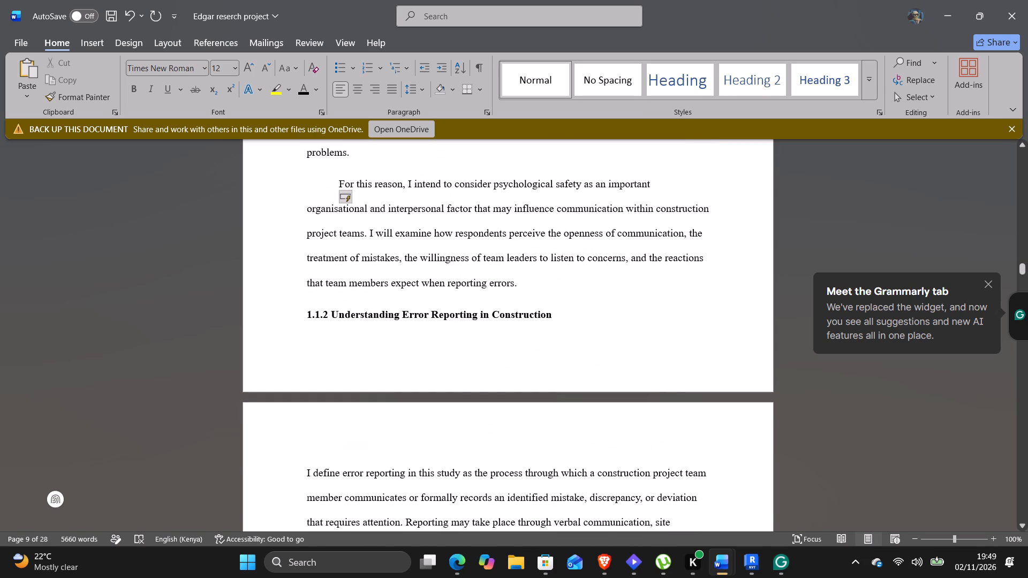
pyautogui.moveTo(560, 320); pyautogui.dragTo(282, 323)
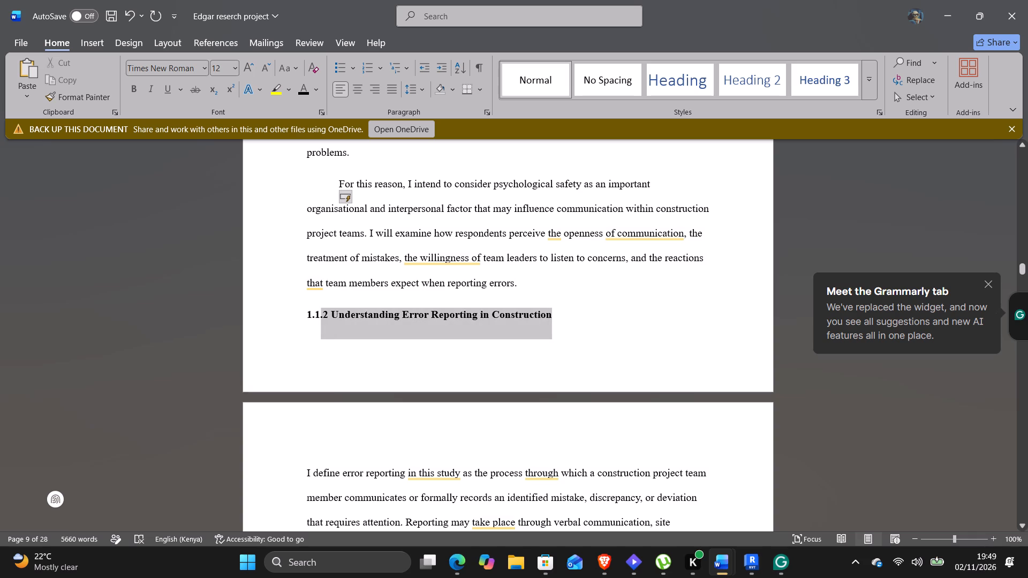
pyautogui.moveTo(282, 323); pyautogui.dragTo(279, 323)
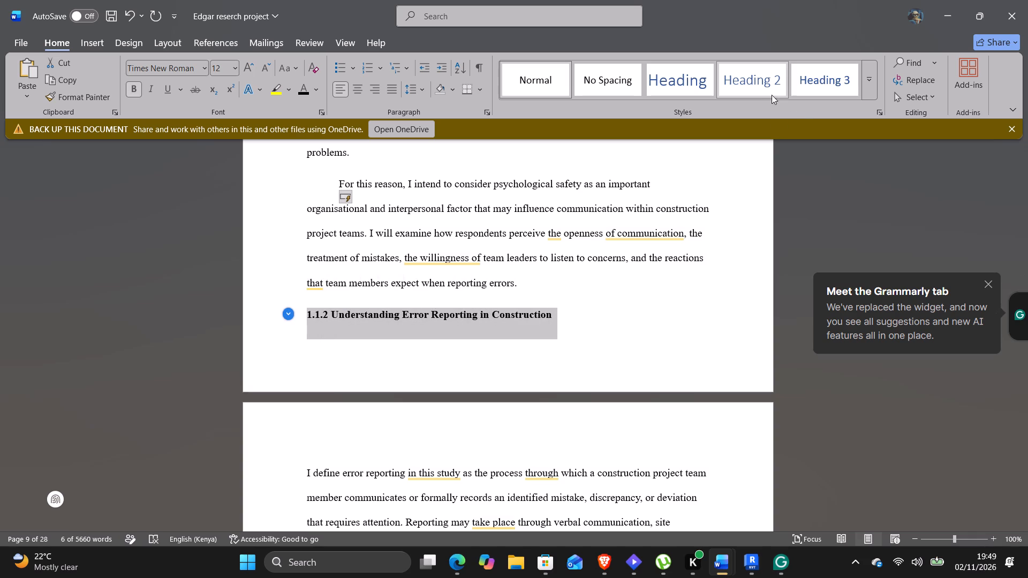
# Change the style of the heading "1.1.1 Understanding Psychological Safety in Construction Project Teams" to Heading 3.
pyautogui.scroll(2, 523, 249)
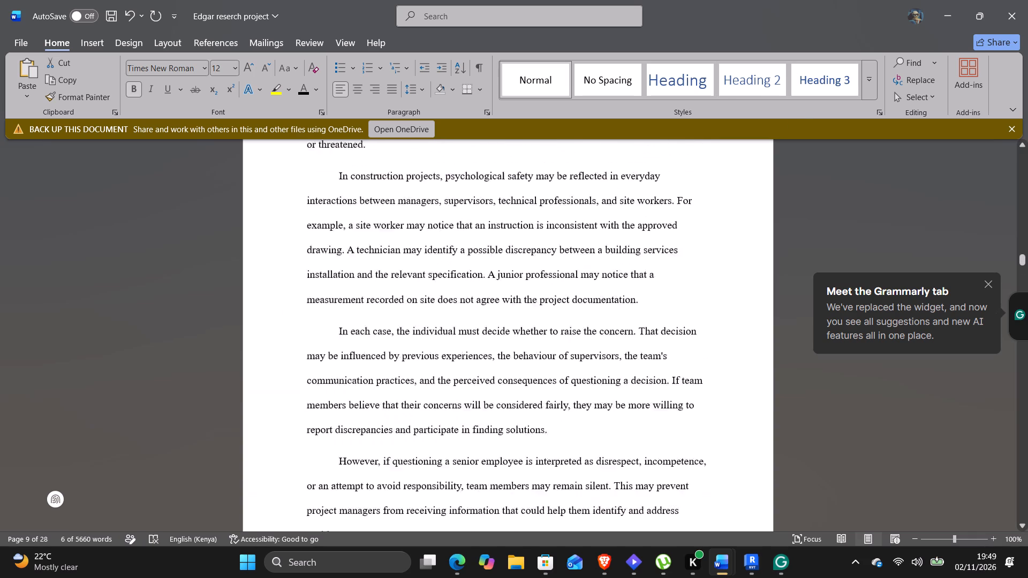
pyautogui.scroll(2, 523, 249)
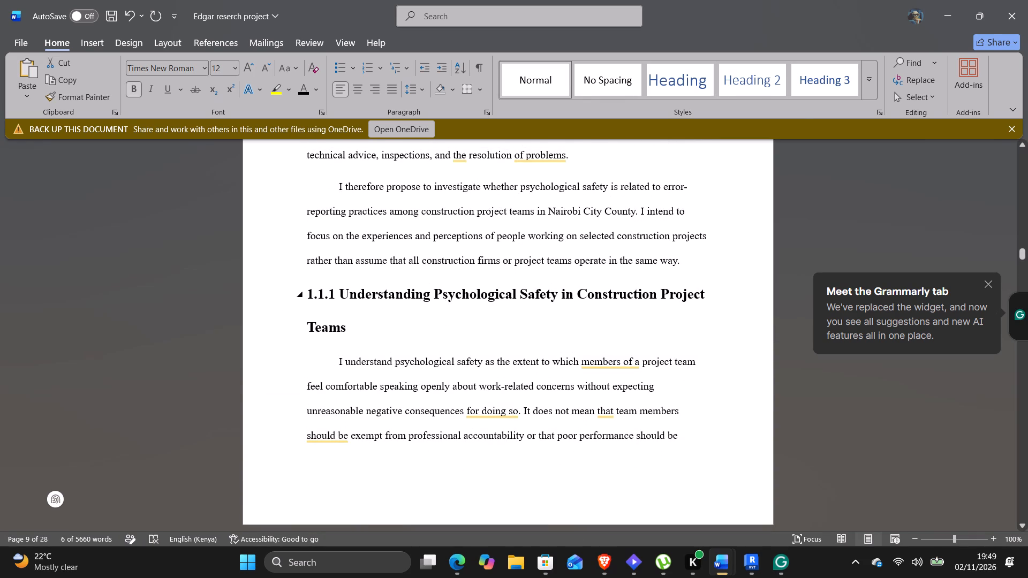
pyautogui.moveTo(379, 334); pyautogui.dragTo(304, 293)
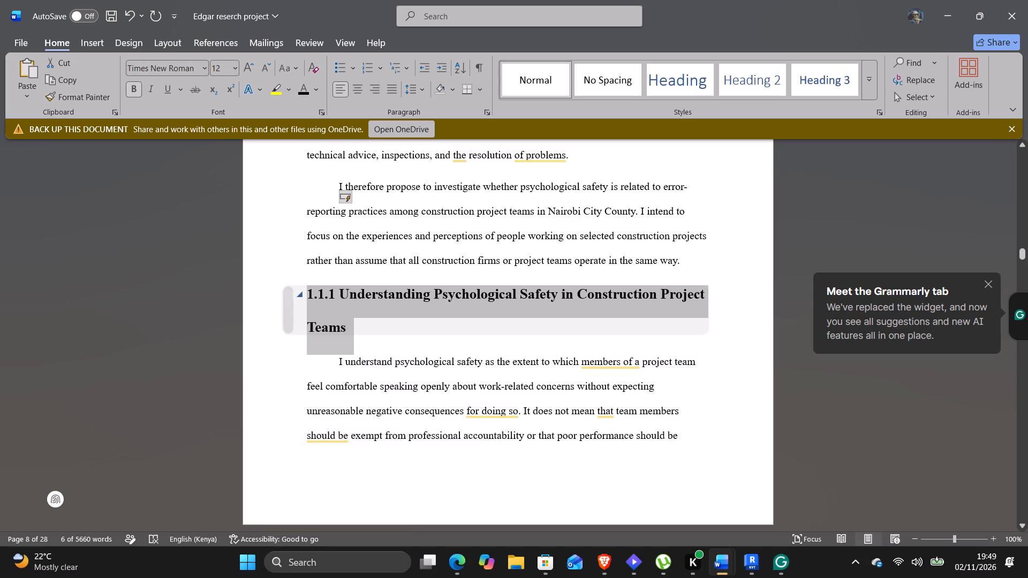
pyautogui.moveTo(304, 293); pyautogui.dragTo(307, 293)
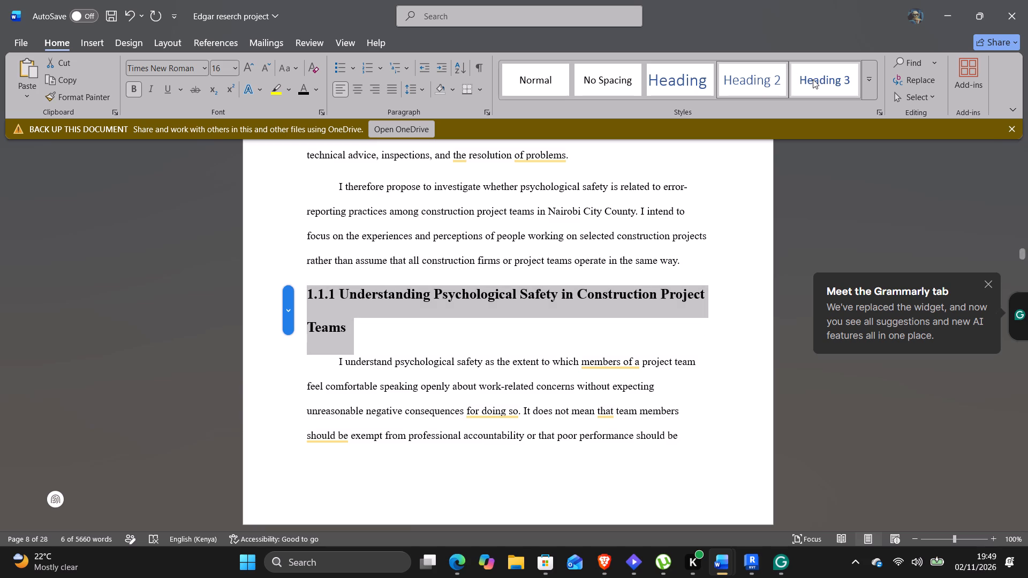
pyautogui.click(814, 86)
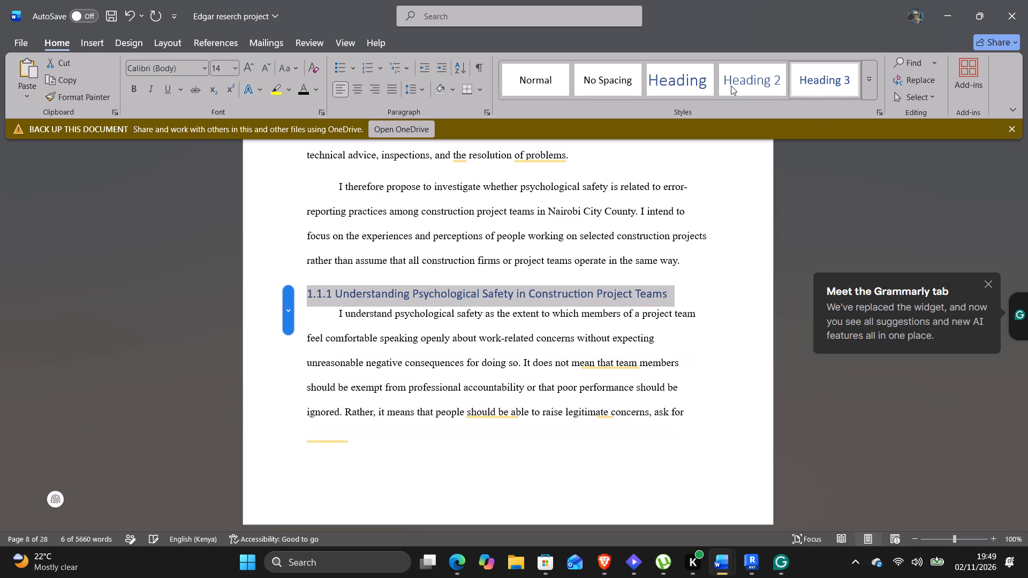
# Format the restyled 1.1.1 heading in bold, black Times New Roman.
pyautogui.hotkey('ctrl', 'b')
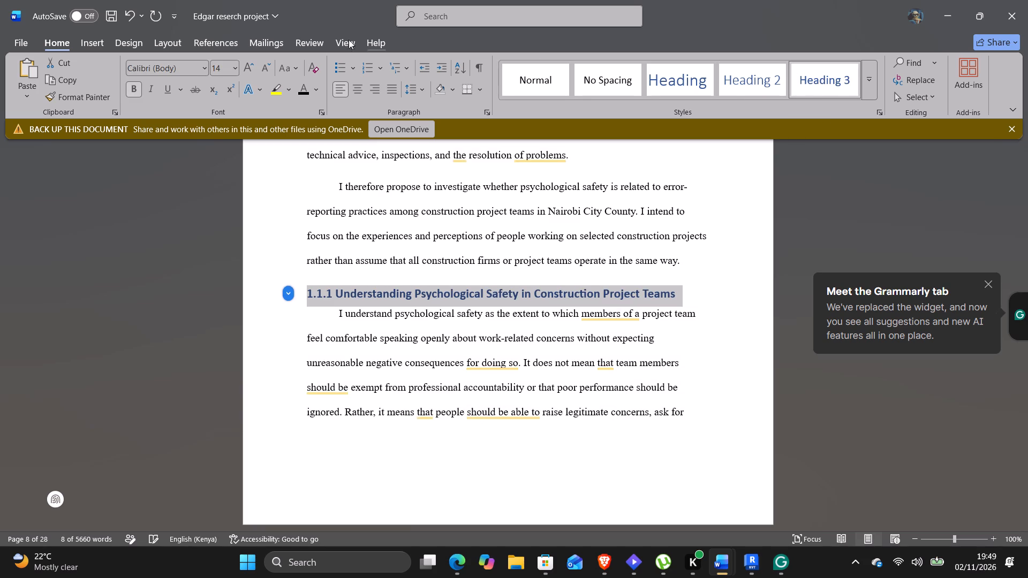
pyautogui.click(303, 88)
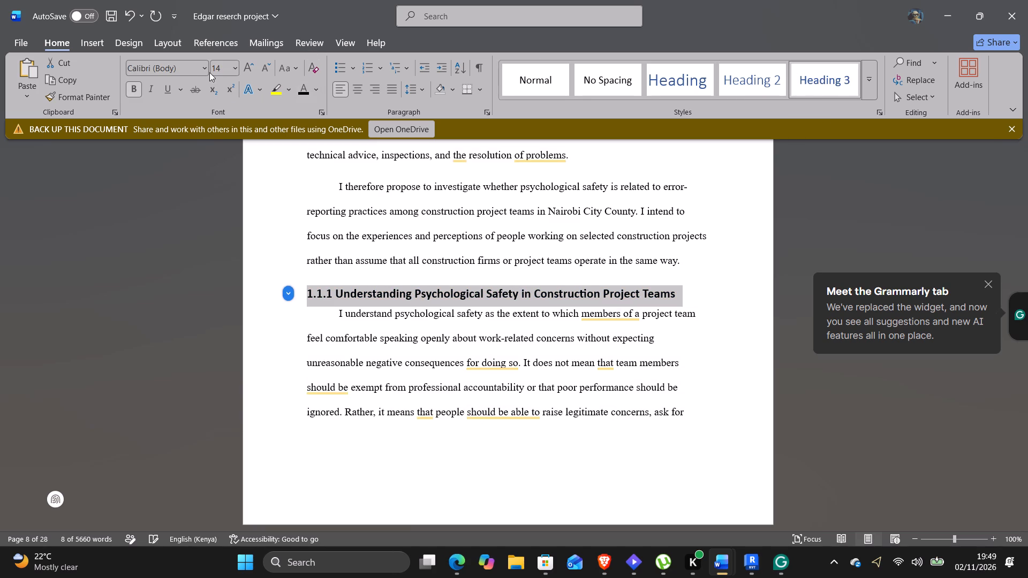
pyautogui.click(202, 68)
pyautogui.write('time')
pyautogui.press('Return')
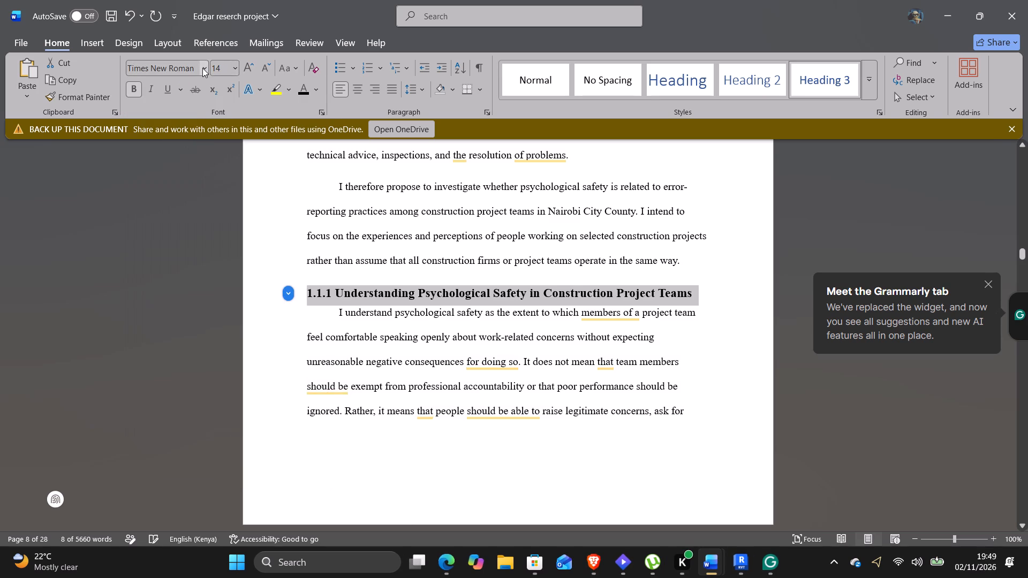
# Apply the Heading 3 style to the line "1.1.2 Understanding Error Reporting in Construction".
pyautogui.scroll(-1, 202, 68)
pyautogui.scroll(-1, 326, 192)
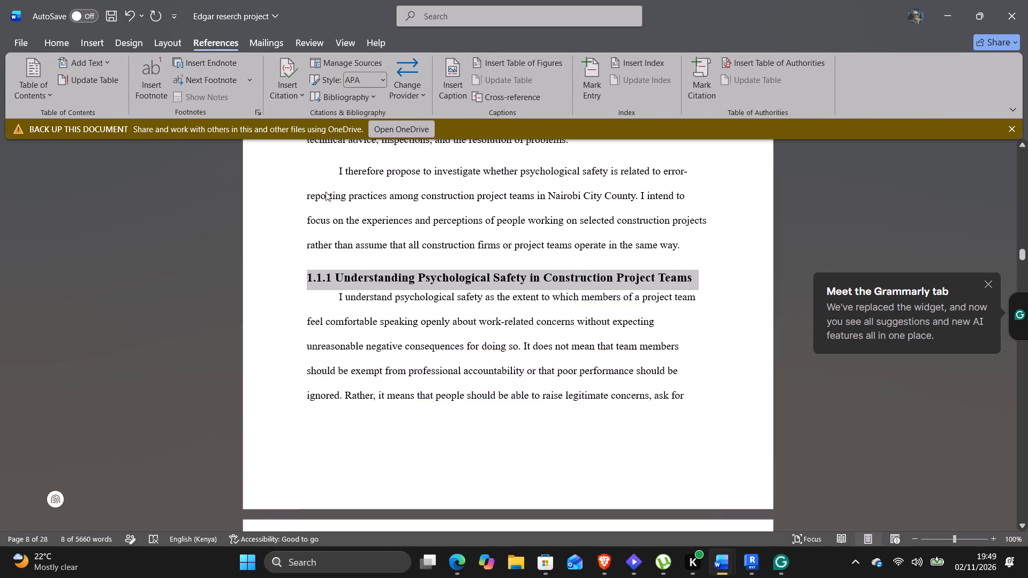
pyautogui.scroll(-5, 326, 192)
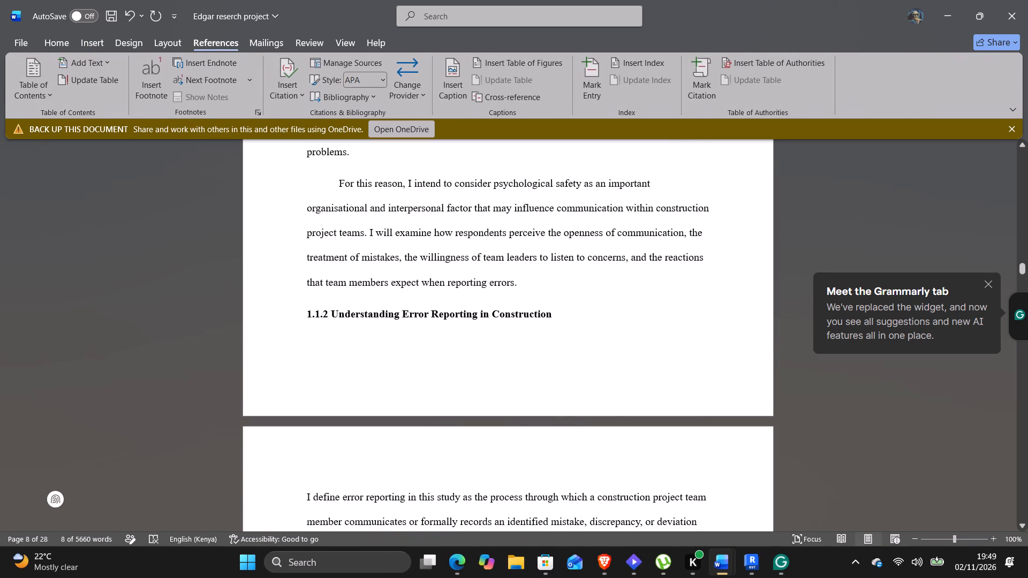
pyautogui.moveTo(557, 309); pyautogui.dragTo(397, 337)
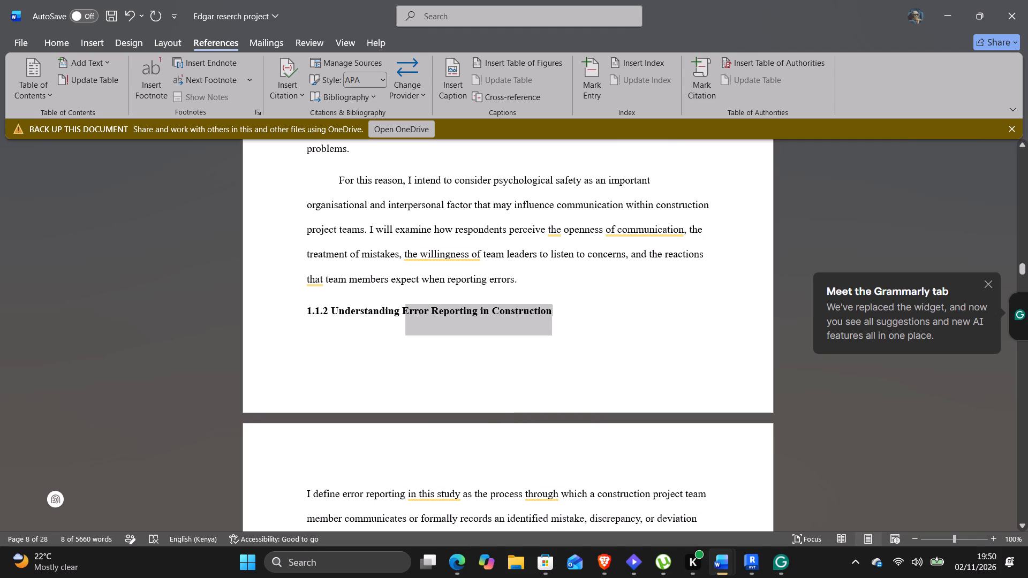
pyautogui.moveTo(397, 337); pyautogui.dragTo(301, 321)
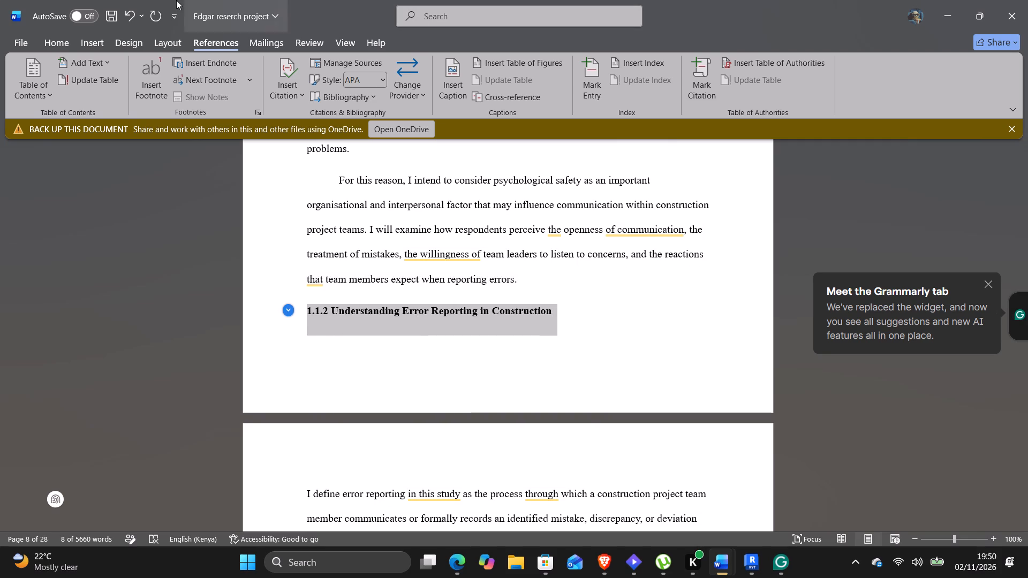
pyautogui.click(55, 44)
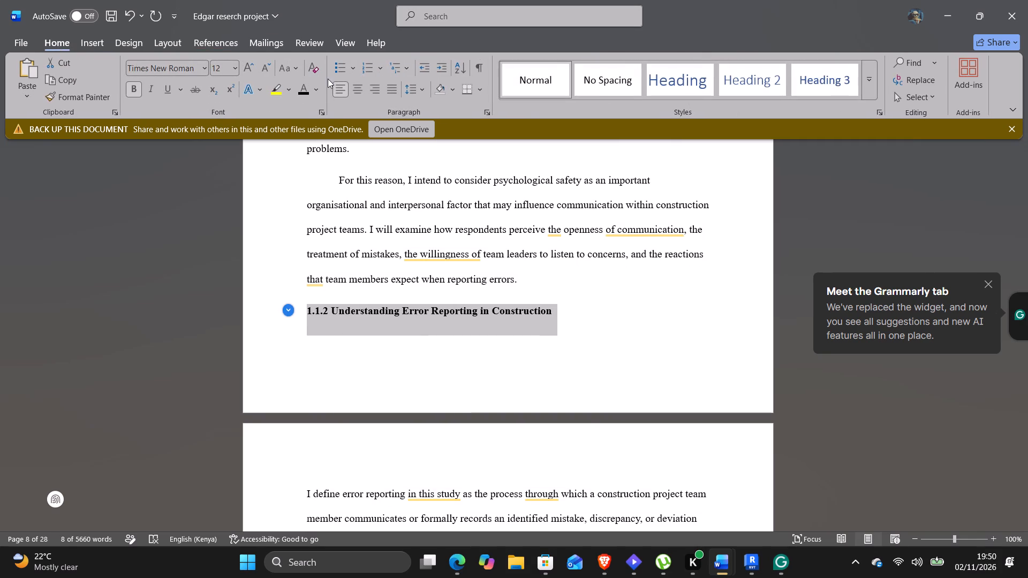
pyautogui.click(837, 90)
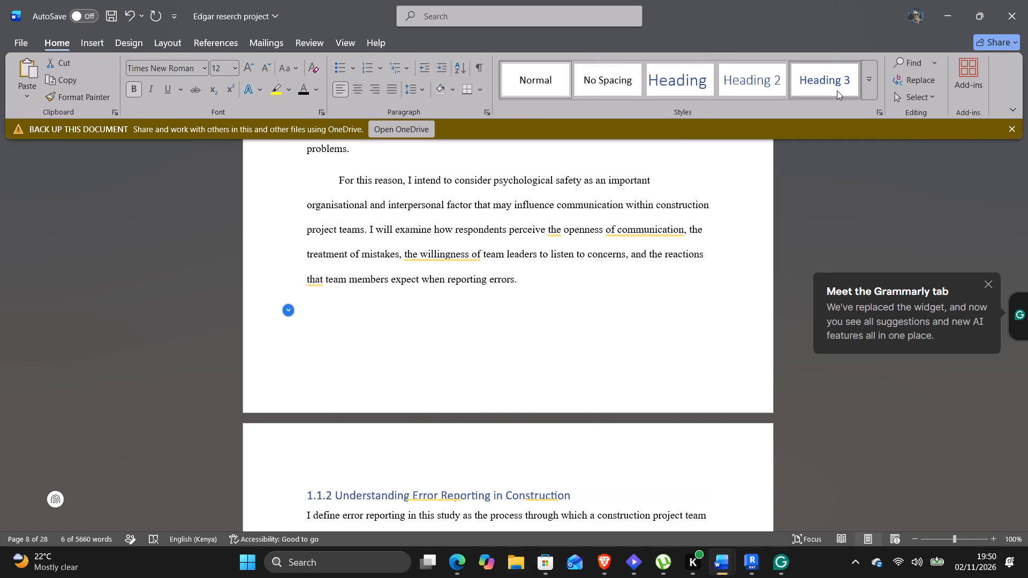
# Format the 1.1.2 heading in bold, black Times New Roman.
pyautogui.hotkey('ctrl', 'b')
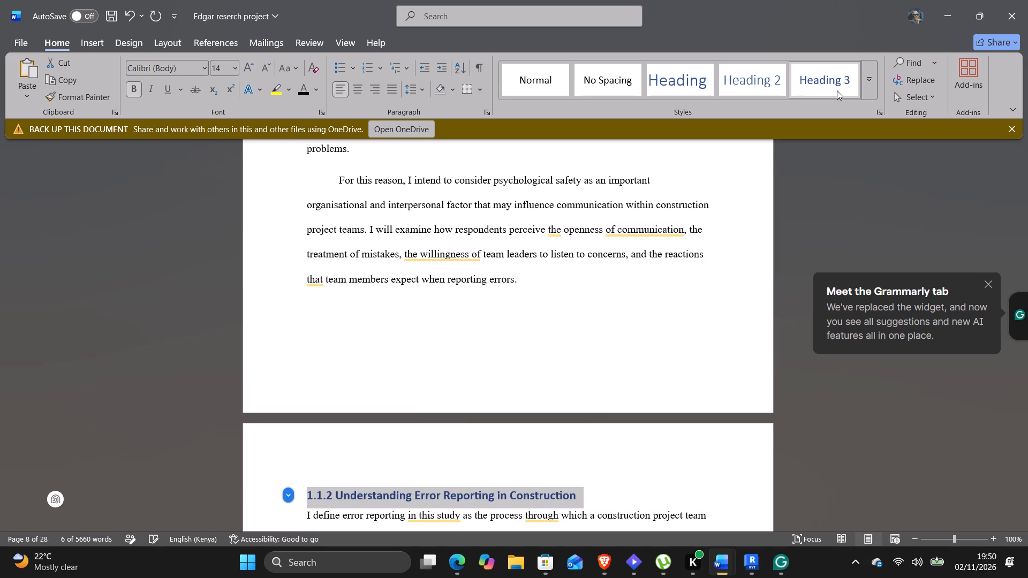
pyautogui.click(298, 91)
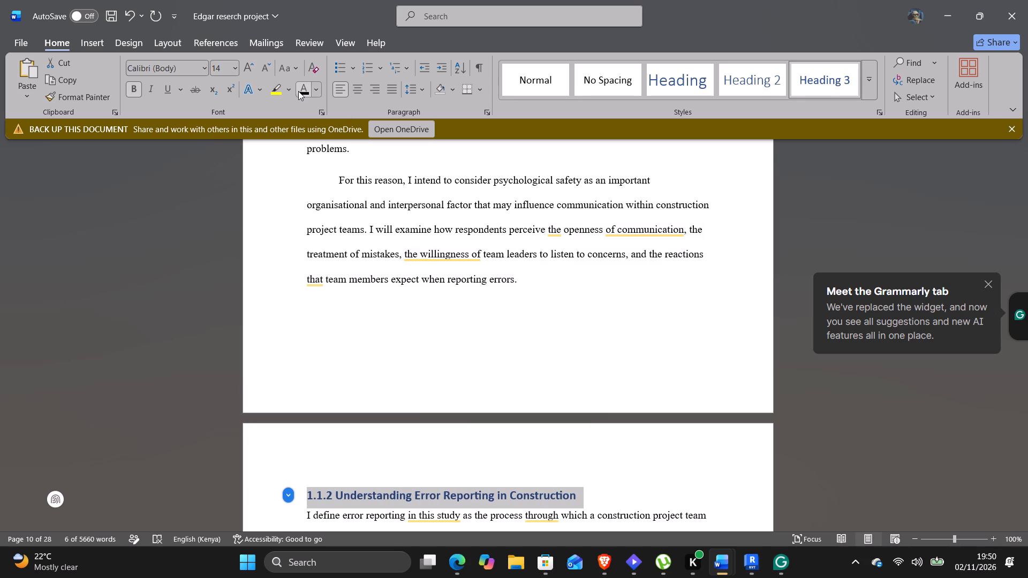
pyautogui.click(205, 69)
pyautogui.write('tim')
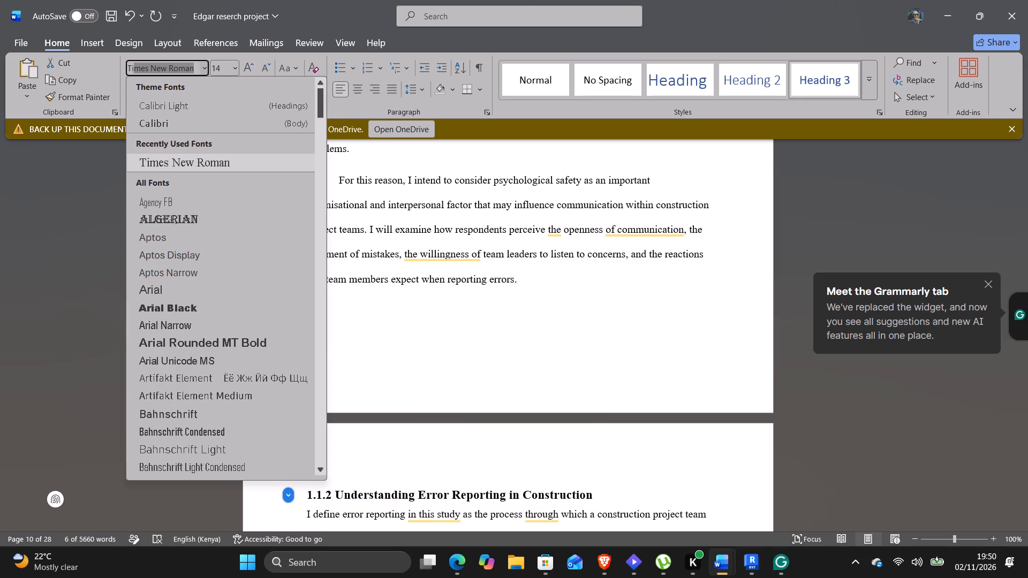
pyautogui.press('Return')
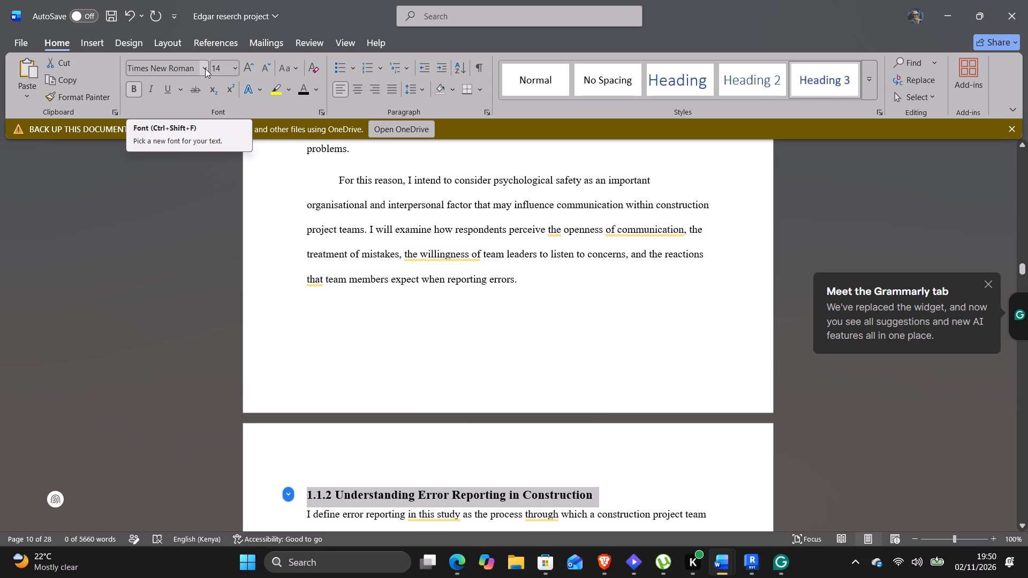
pyautogui.scroll(-1, 205, 69)
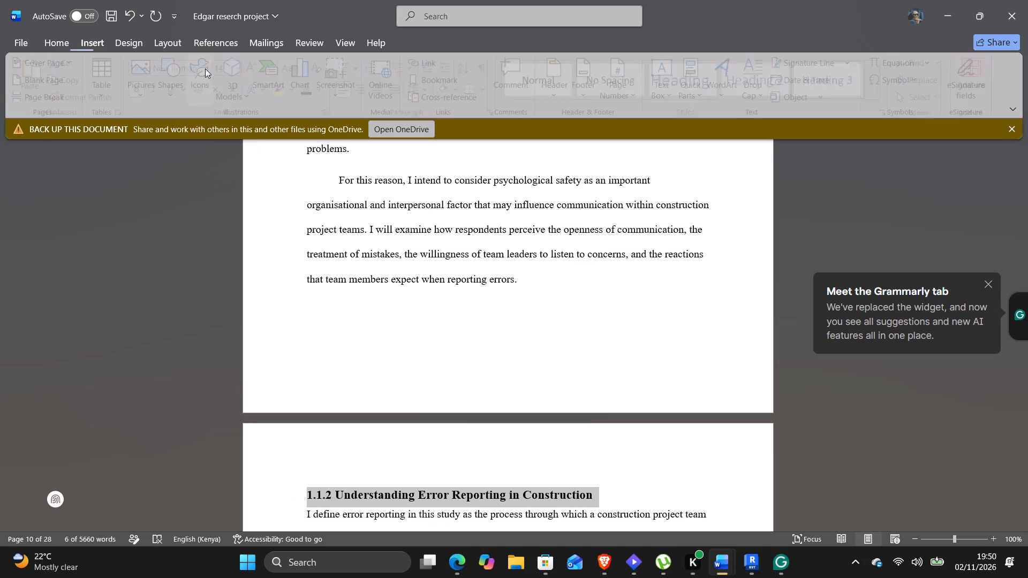
# Indent the first lines of the first four paragraphs in section 1.1.2, from "I define error reporting" to "I recognise that error reporting".
pyautogui.scroll(-1, 205, 69)
pyautogui.scroll(-1, 344, 344)
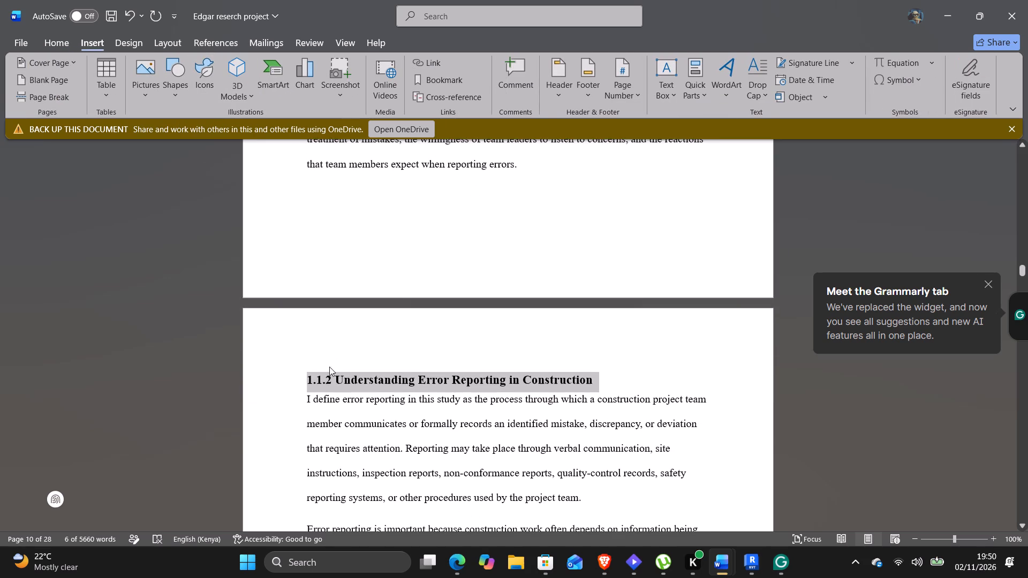
pyautogui.click(301, 399)
pyautogui.press('Tab')
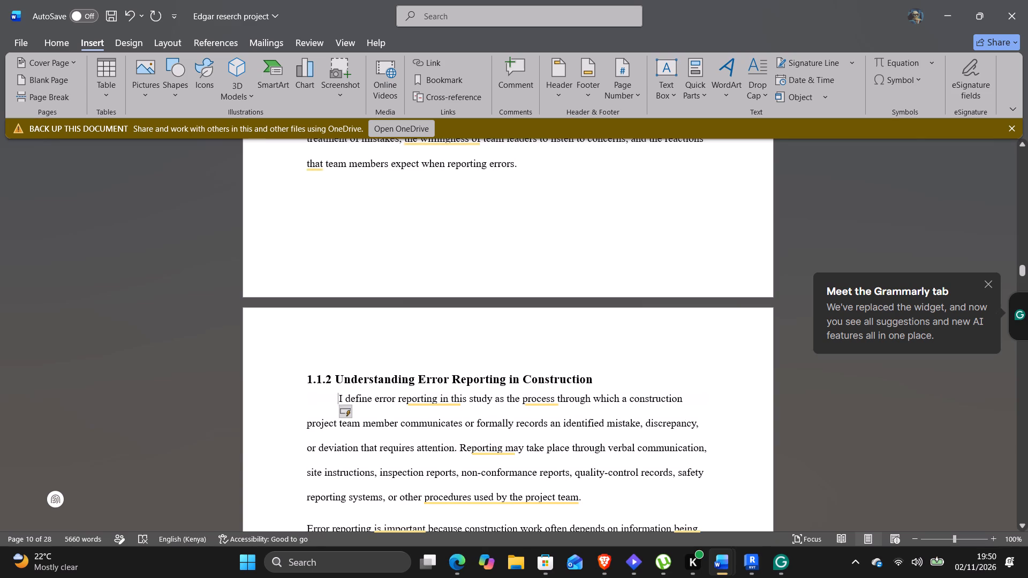
pyautogui.scroll(-1, 301, 399)
pyautogui.click(301, 399)
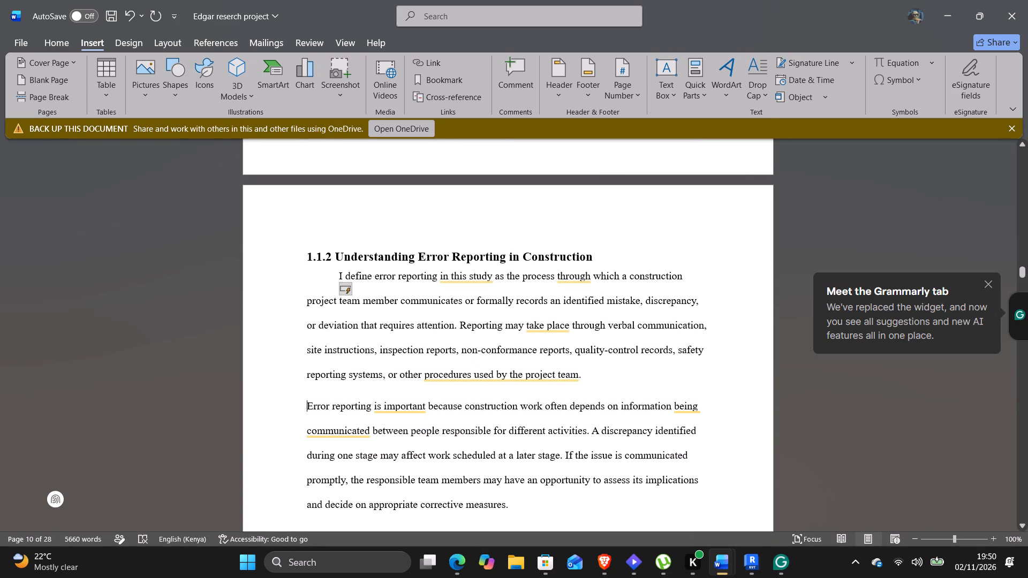
pyautogui.press('Tab')
pyautogui.scroll(-1, 301, 399)
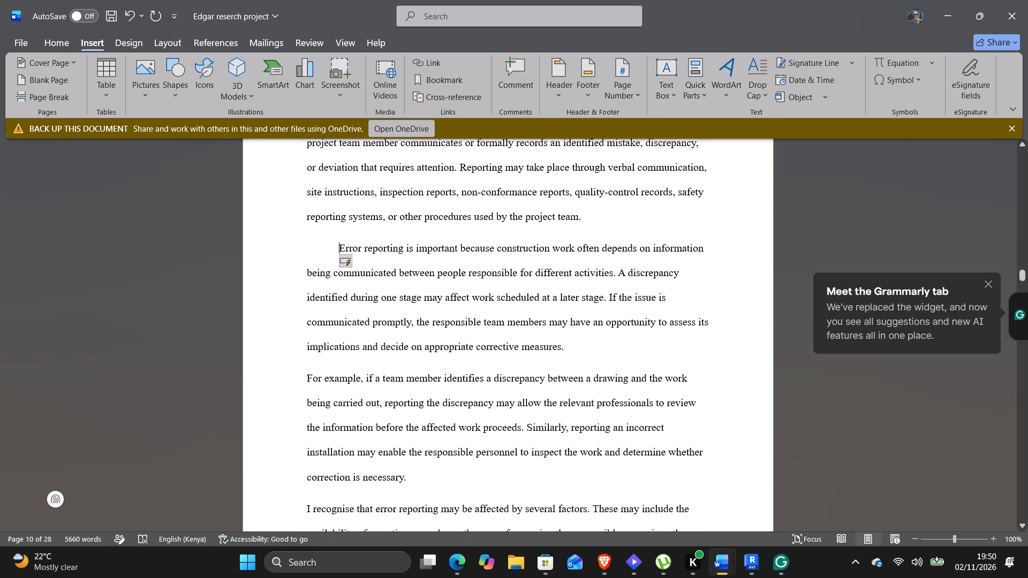
pyautogui.click(301, 385)
pyautogui.press('Tab')
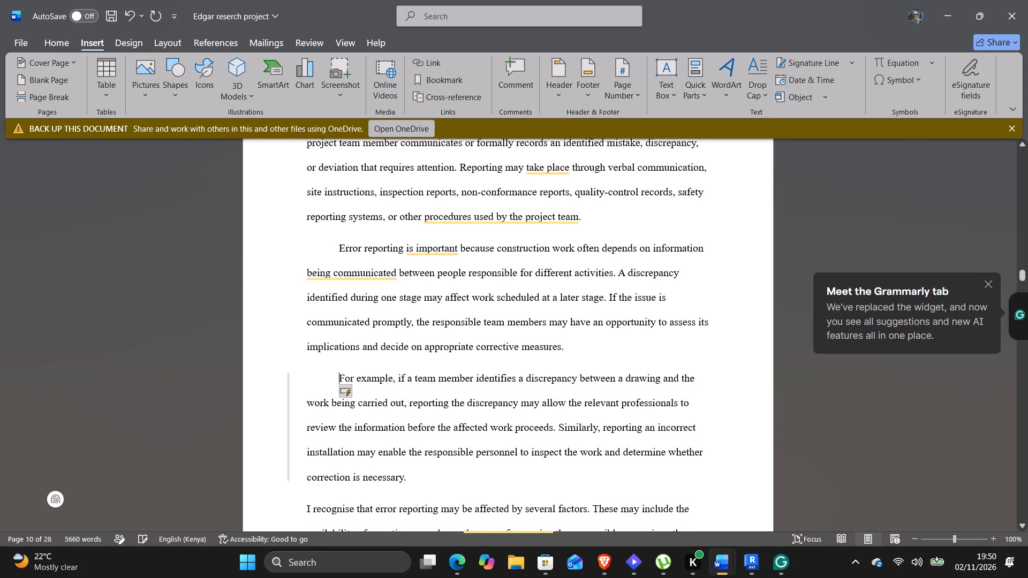
pyautogui.scroll(-1, 301, 385)
pyautogui.click(301, 385)
pyautogui.press('Tab')
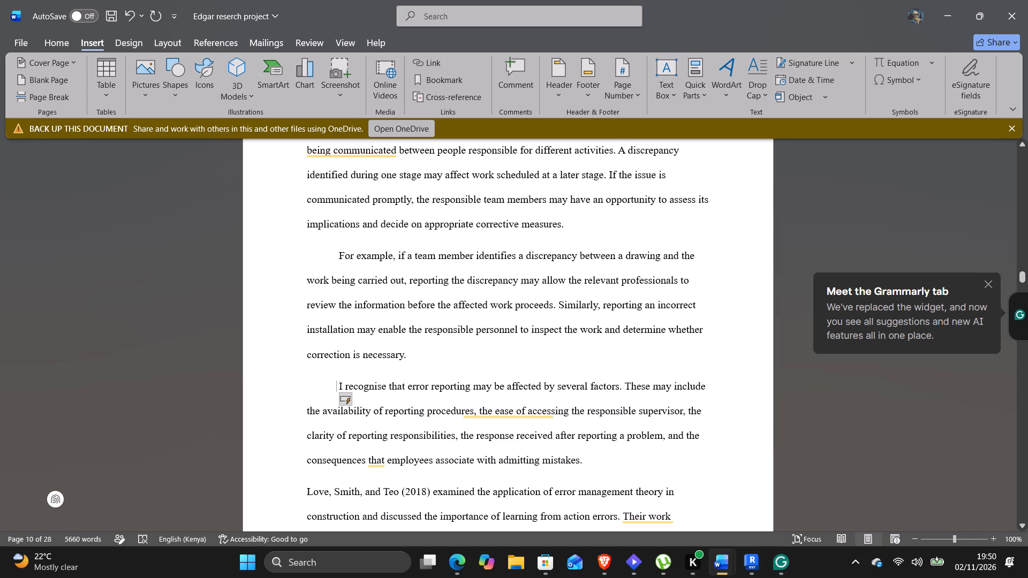
# Highlight the citation "Love, Smith, and Teo (2018)" in section 1.1.2 in yellow.
pyautogui.scroll(-1, 301, 385)
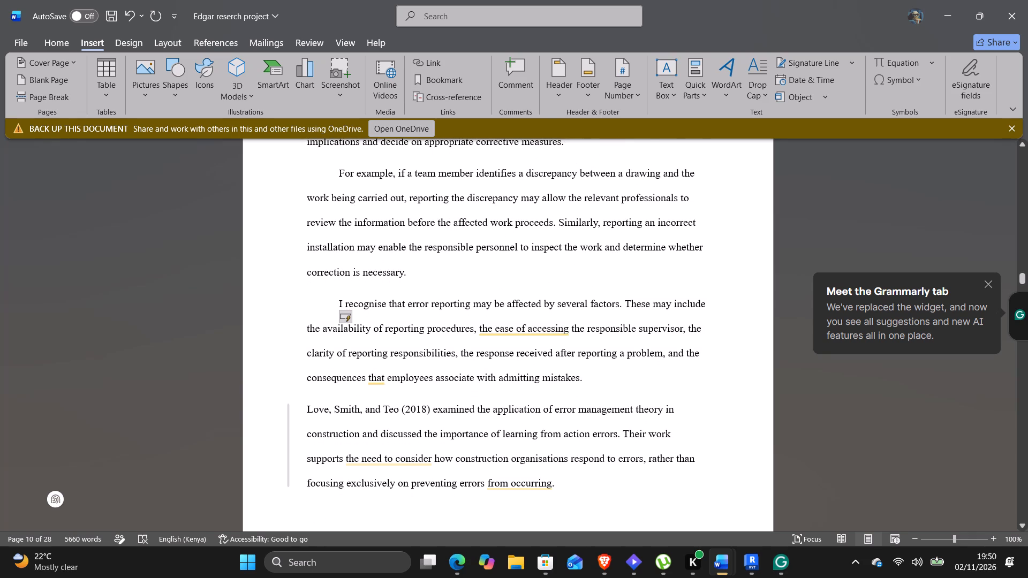
pyautogui.moveTo(431, 415); pyautogui.dragTo(311, 414)
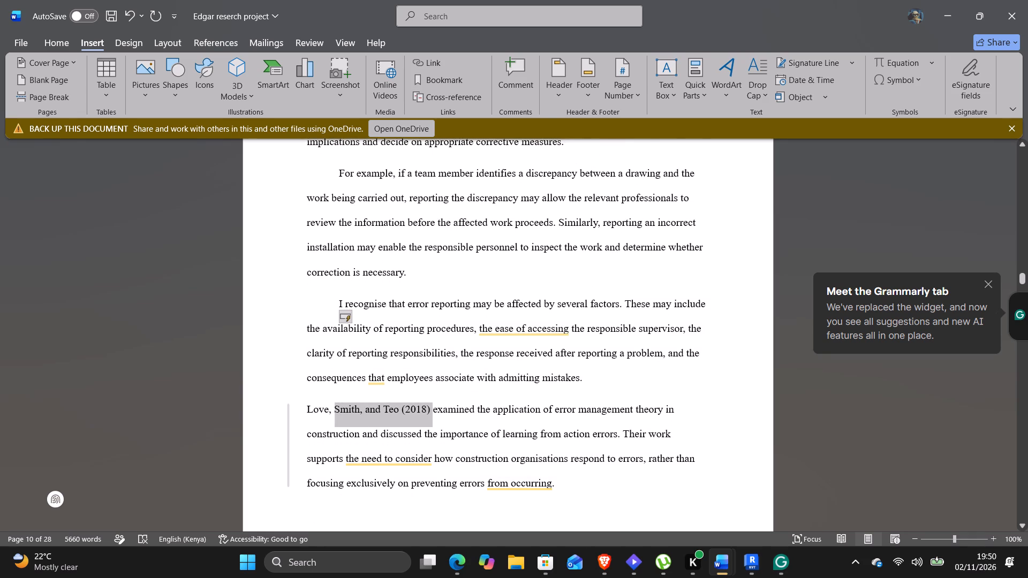
pyautogui.moveTo(311, 414); pyautogui.dragTo(293, 413)
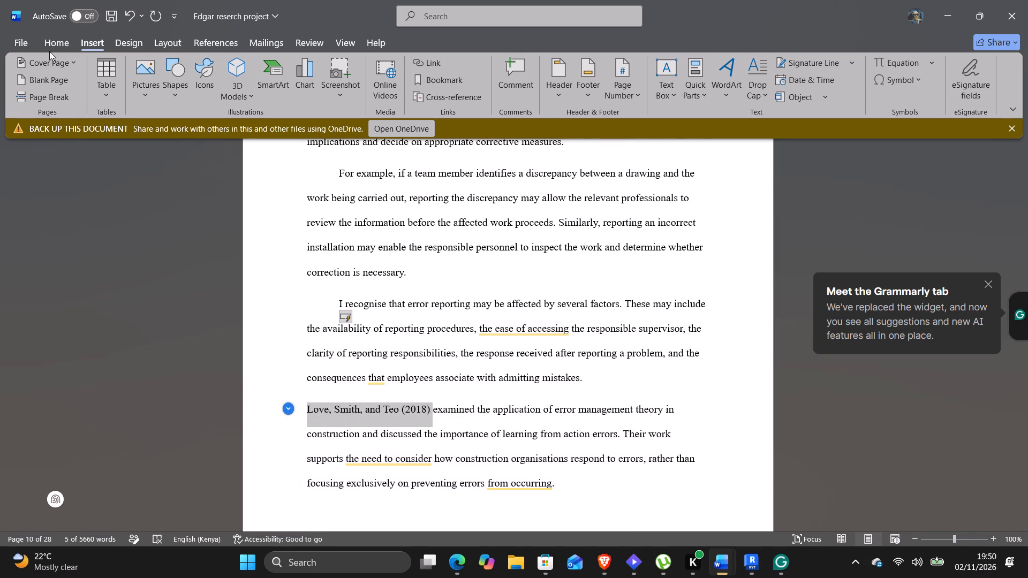
pyautogui.click(49, 49)
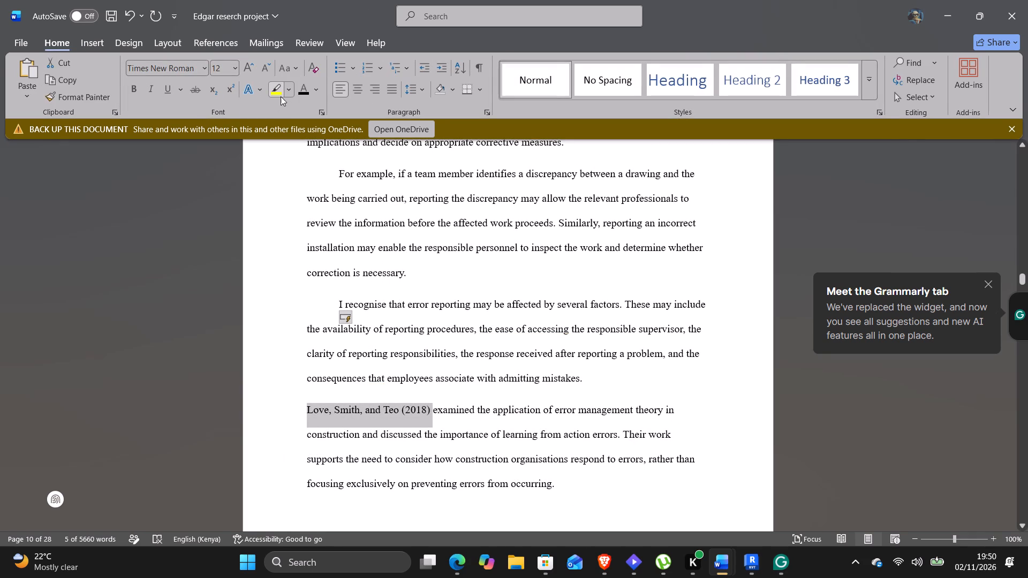
pyautogui.click(279, 94)
# Indent the first line of the closing paragraph of section 1.1.2, starting "In this study, I will distinguish".
pyautogui.scroll(-1, 414, 318)
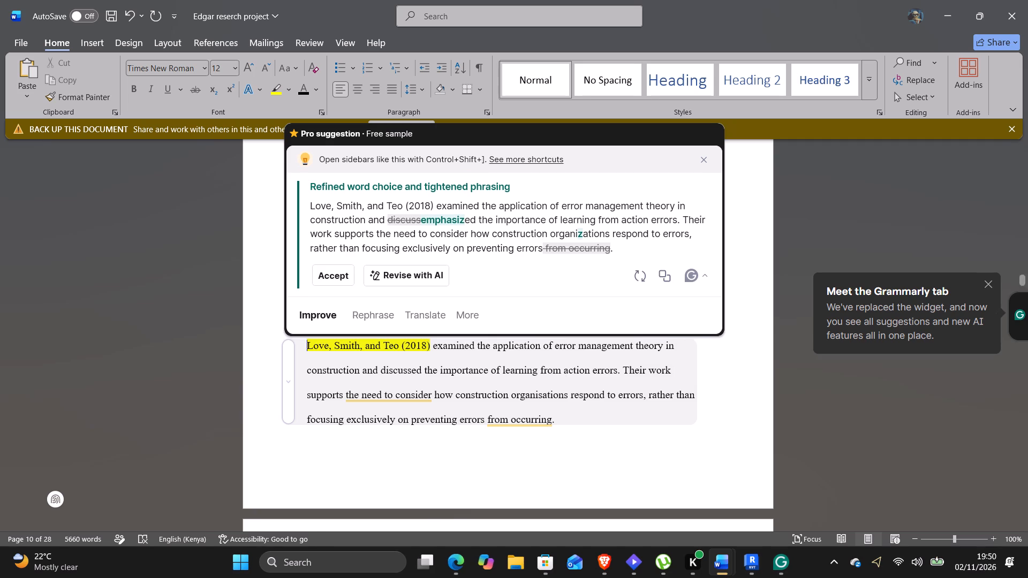
pyautogui.scroll(-2, 288, 361)
pyautogui.scroll(-1, 391, 420)
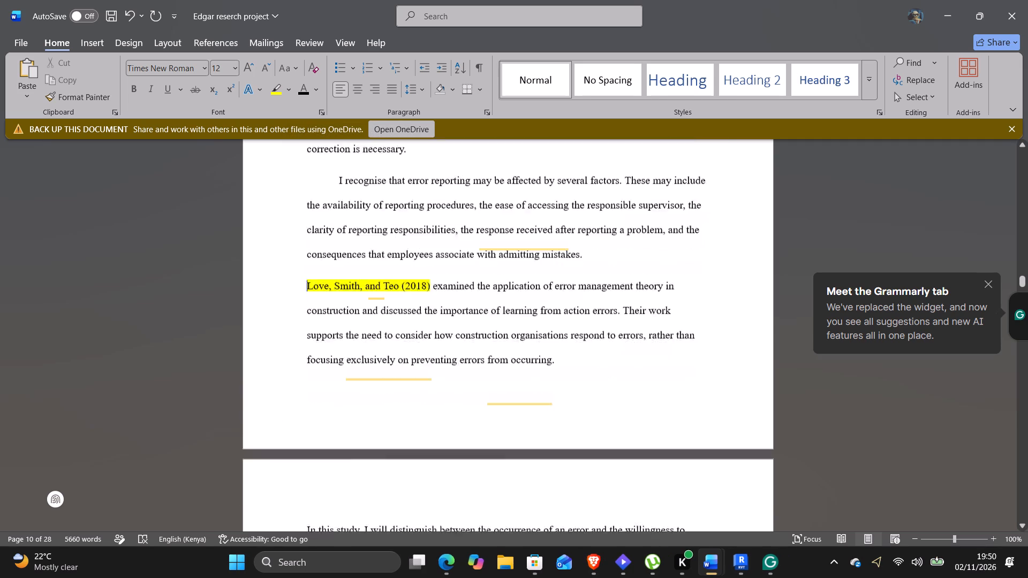
pyautogui.scroll(-1, 391, 420)
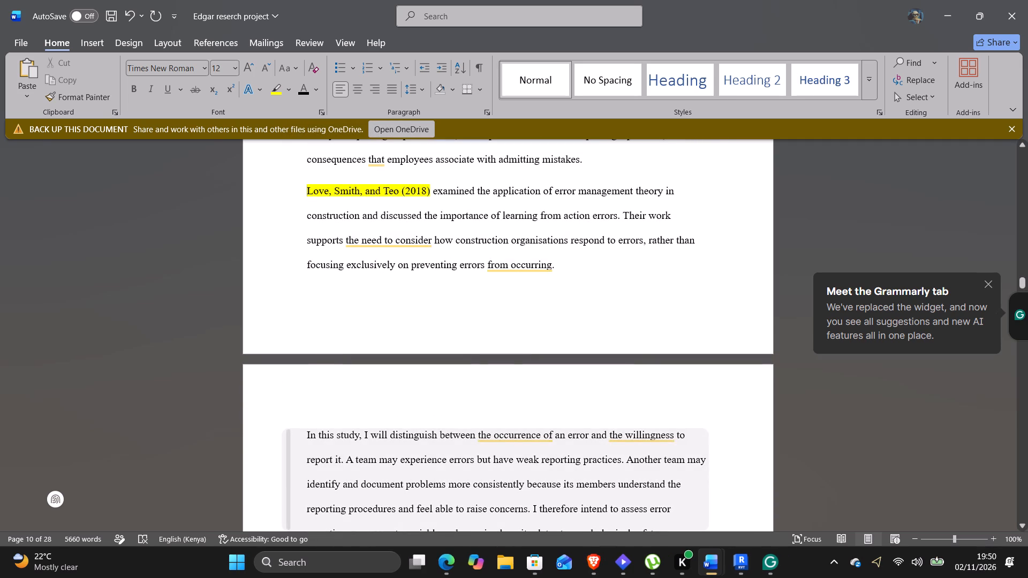
pyautogui.click(301, 430)
pyautogui.press('Tab')
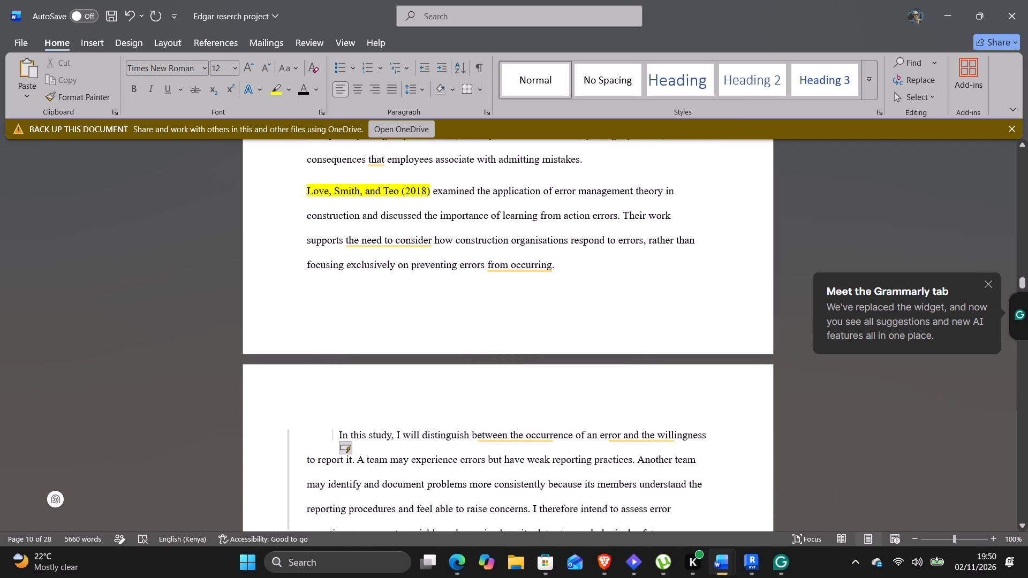
# Indent the first lines of the first three paragraphs under 1.1.3 The Global Perspective, through the one starting "Love et al. (2018)".
pyautogui.scroll(-3, 301, 430)
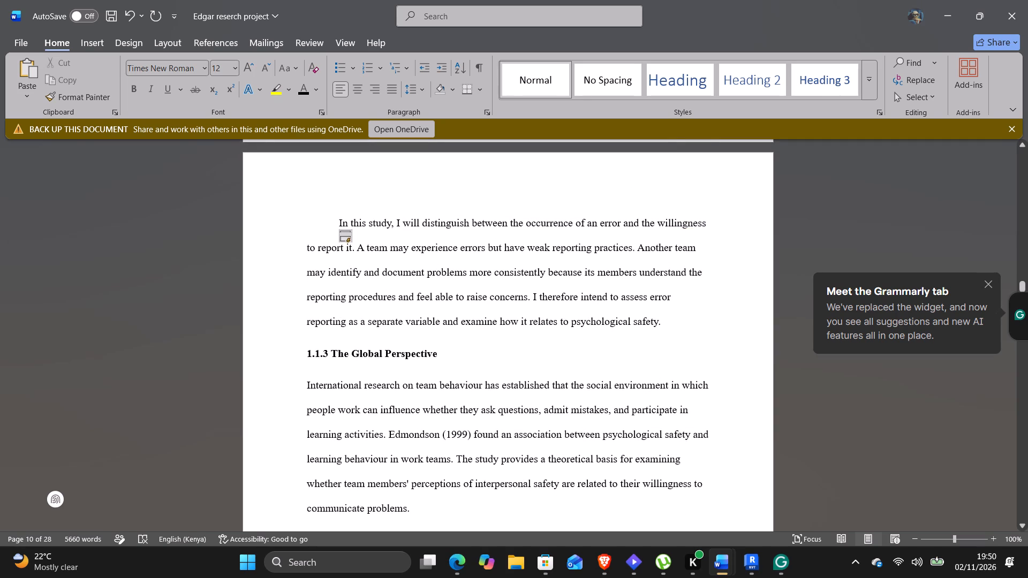
pyautogui.click(306, 393)
pyautogui.press('Tab')
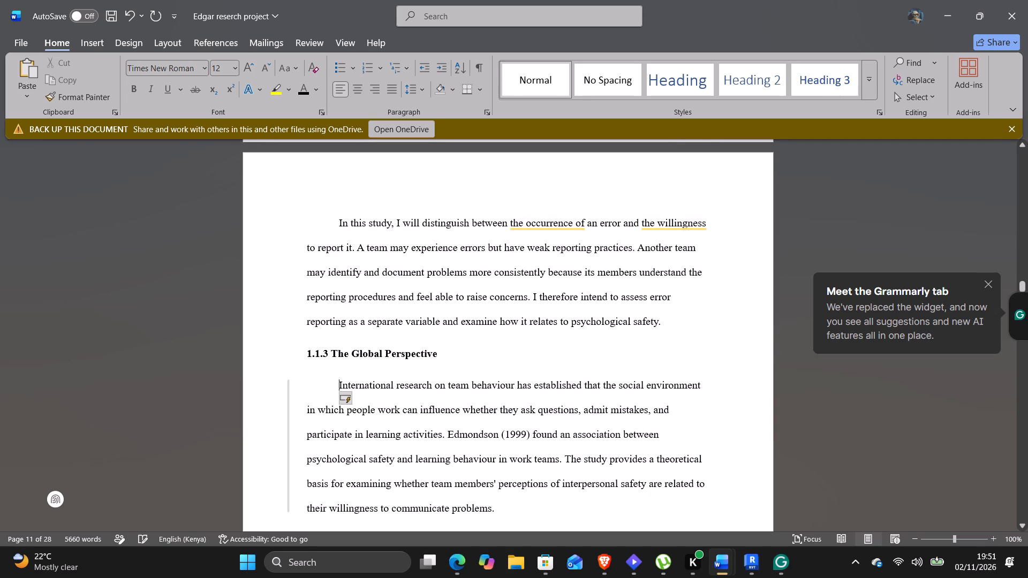
pyautogui.scroll(-1, 306, 391)
pyautogui.click(306, 426)
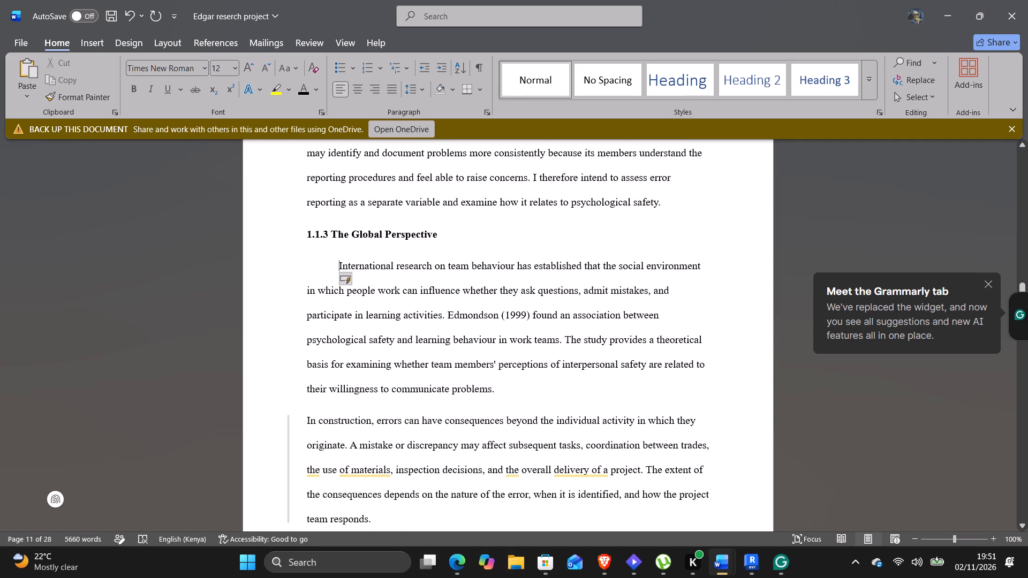
pyautogui.press('Tab')
pyautogui.scroll(-1, 306, 426)
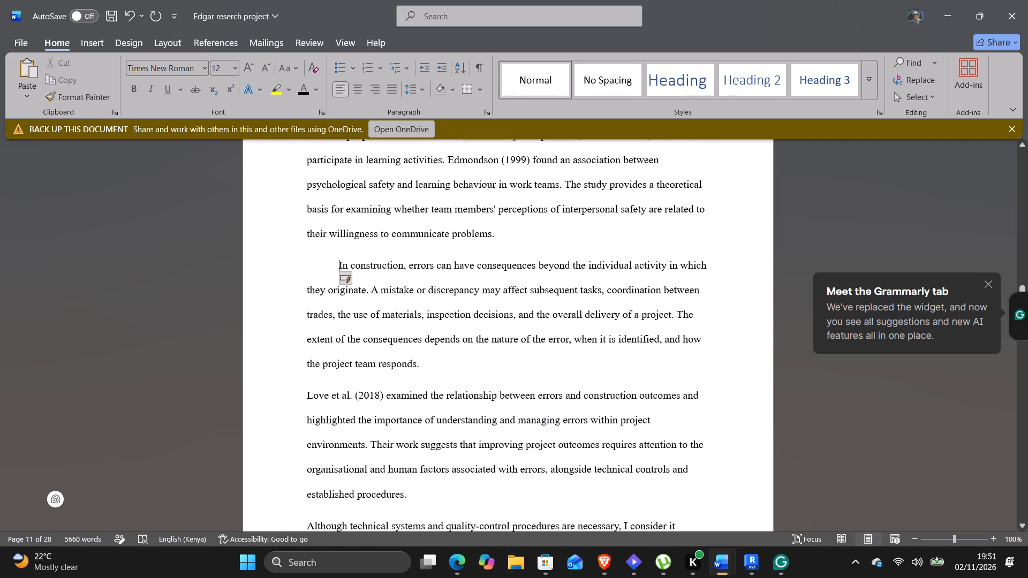
pyautogui.click(307, 404)
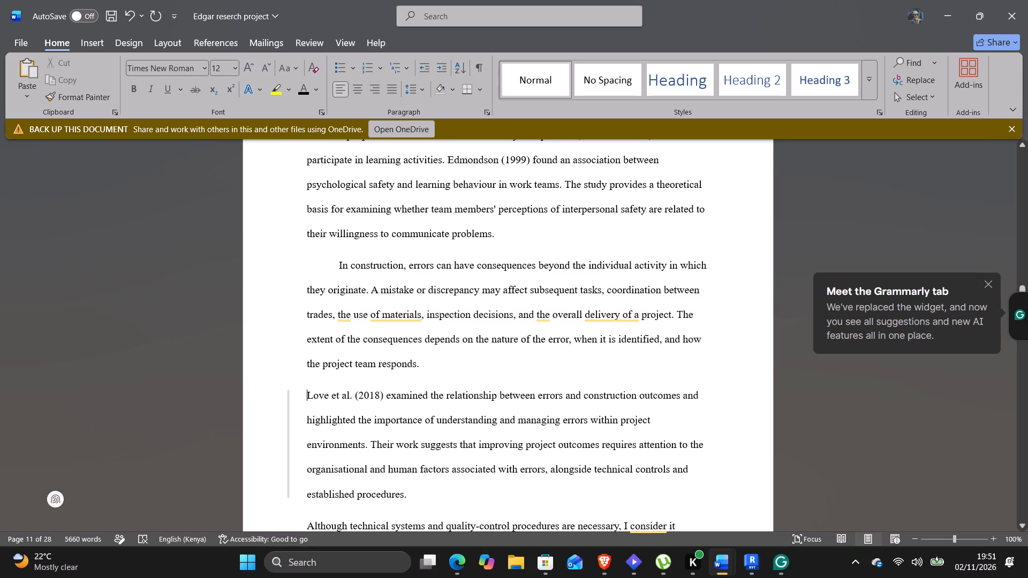
pyautogui.press('Tab')
# Indent the first lines of the section 1.1.3 paragraphs starting "Although technical systems" and "The international literature".
pyautogui.scroll(-1, 307, 404)
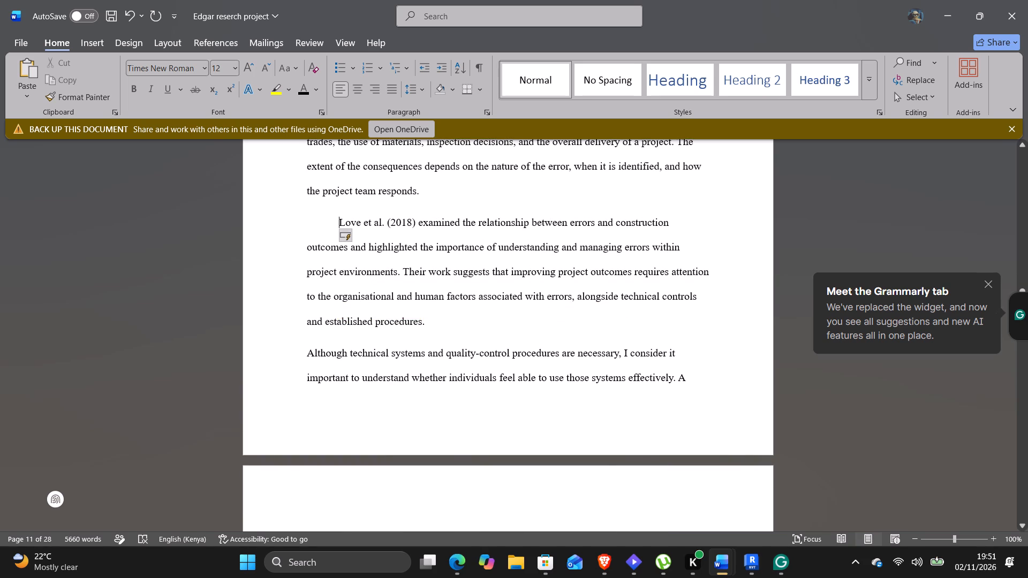
pyautogui.click(305, 365)
pyautogui.press('Tab')
pyautogui.scroll(-2, 305, 365)
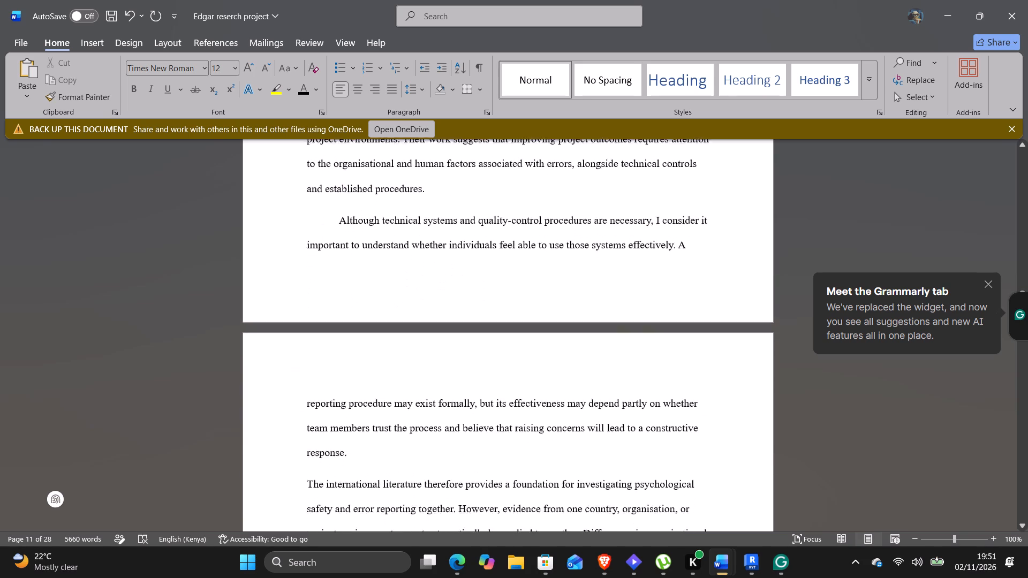
pyautogui.scroll(-1, 305, 365)
pyautogui.click(300, 426)
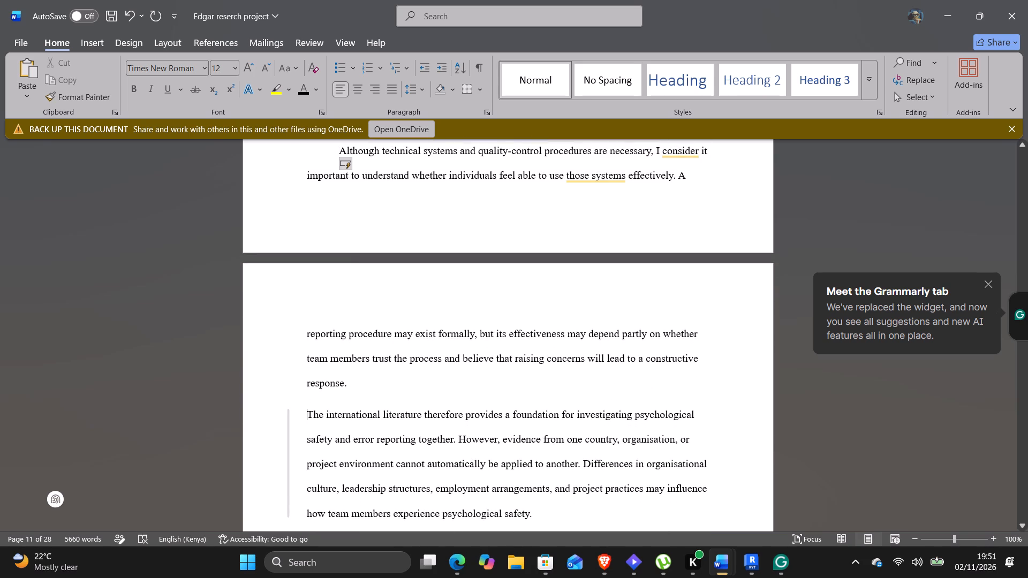
pyautogui.press('Tab')
# Indent the first lines of the first two paragraphs under 1.1.4 The African and Regional Perspective.
pyautogui.scroll(-2, 300, 426)
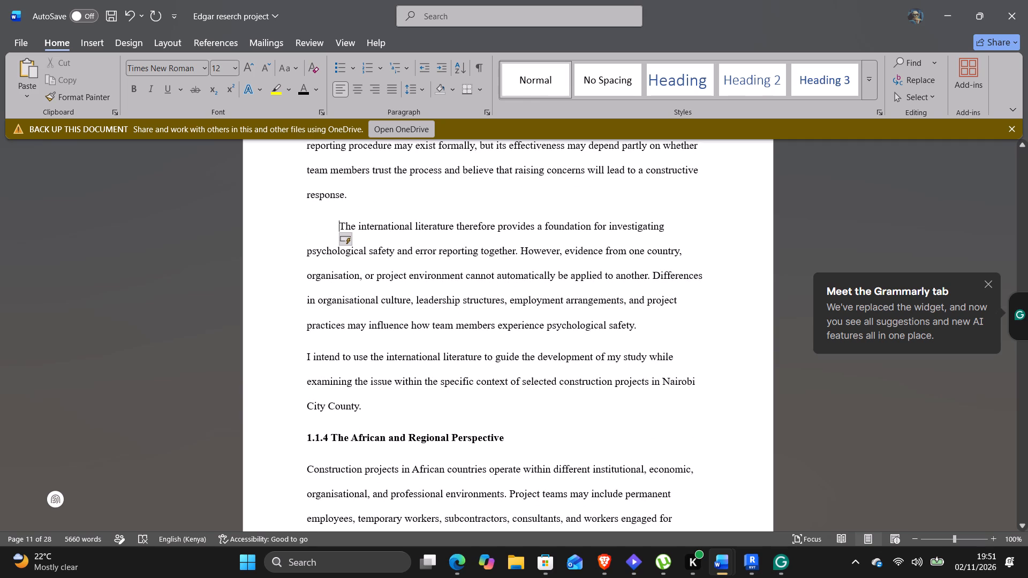
pyautogui.click(301, 465)
pyautogui.press('Tab')
pyautogui.scroll(-2, 301, 465)
pyautogui.rightClick(301, 465)
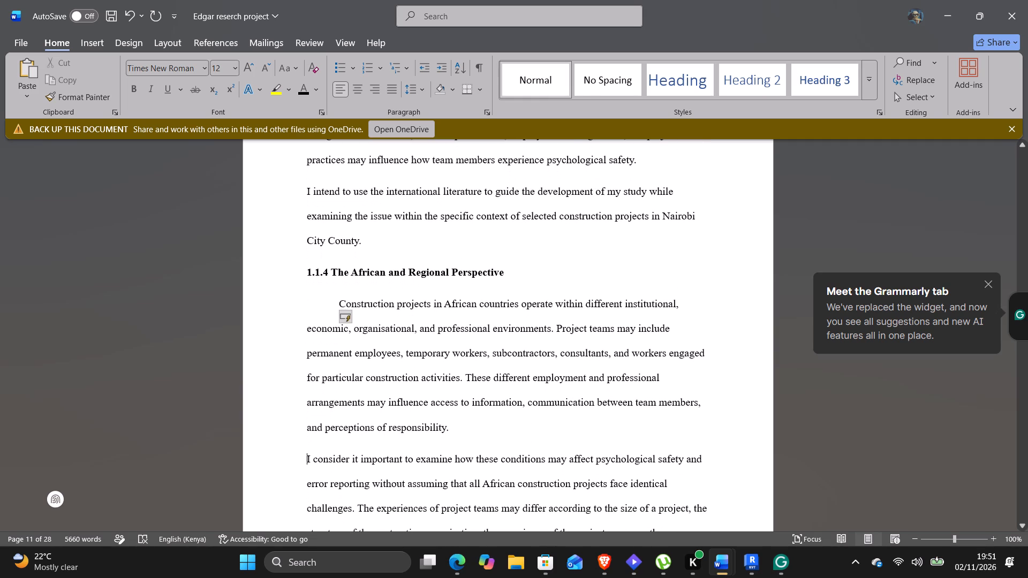
pyautogui.click(301, 465)
pyautogui.click(301, 465)
pyautogui.press('Tab')
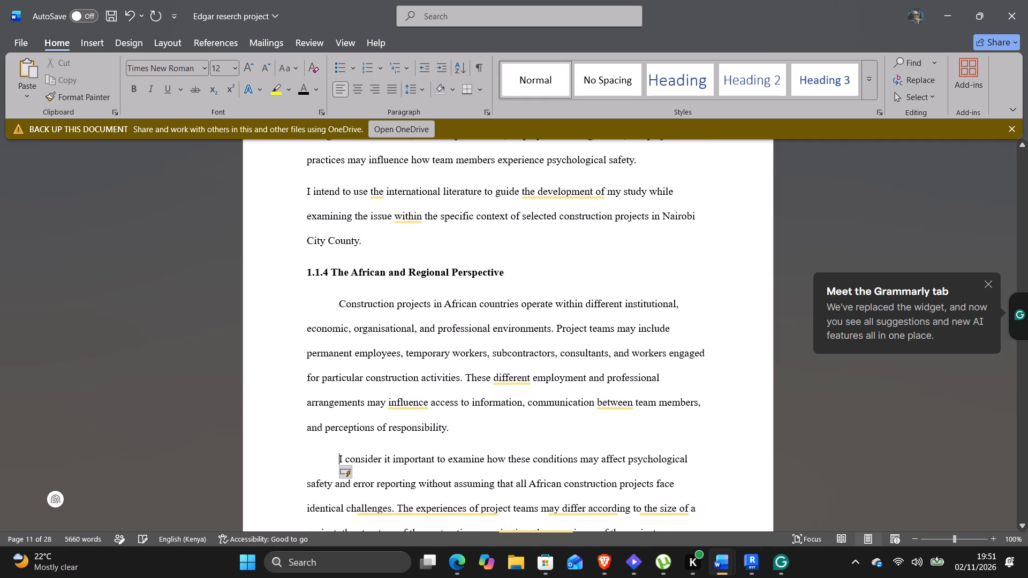
# Indent the first lines of the section 1.1.4 paragraphs starting "A team member who is uncertain" and "My study will therefore draw".
pyautogui.scroll(-4, 301, 465)
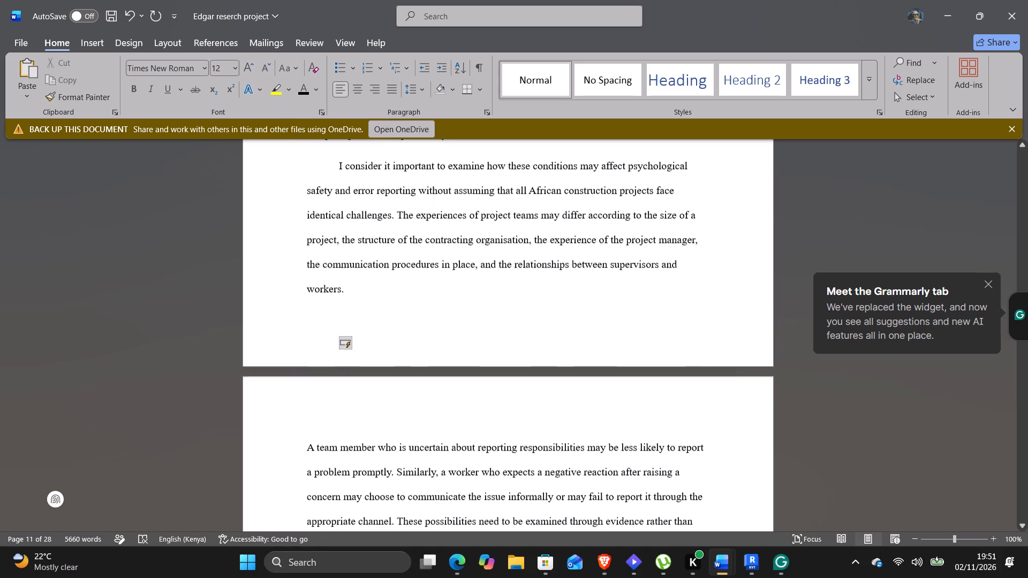
pyautogui.click(303, 460)
pyautogui.press('Tab')
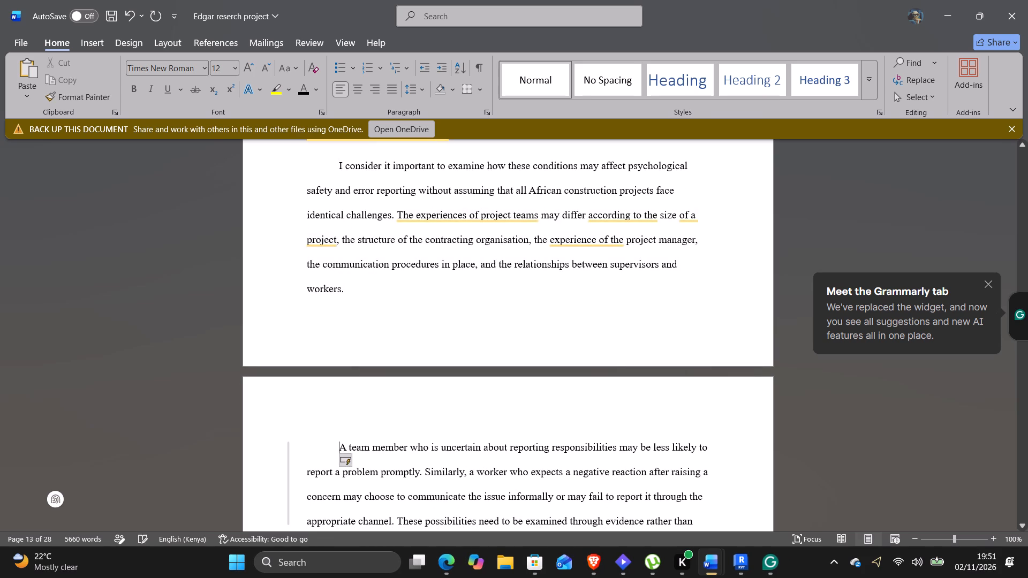
pyautogui.scroll(-2, 303, 460)
pyautogui.click(305, 450)
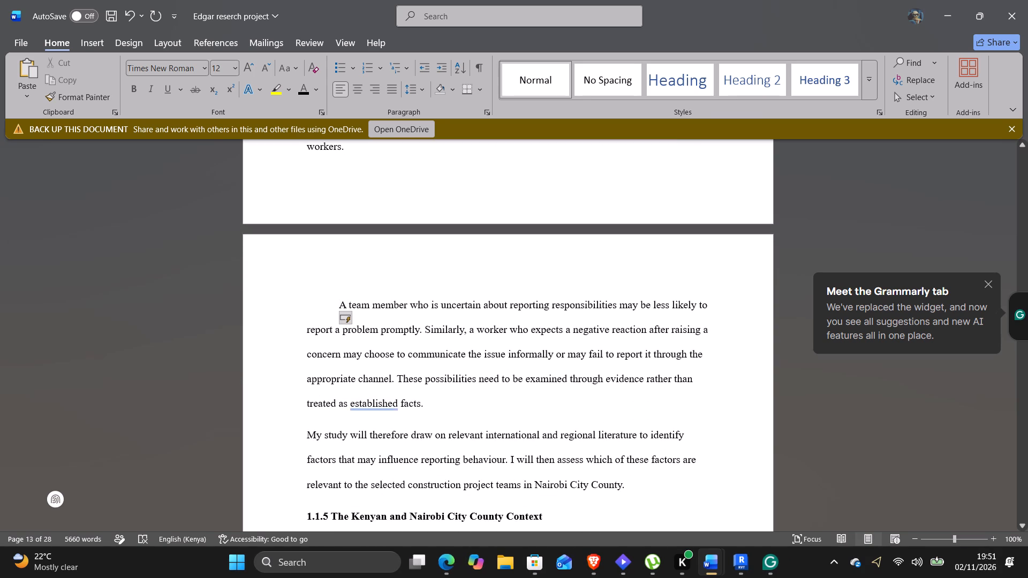
pyautogui.press('Tab')
# Indent the first lines of the first three paragraphs under 1.1.5 The Kenyan and Nairobi City County Context.
pyautogui.scroll(-1, 305, 450)
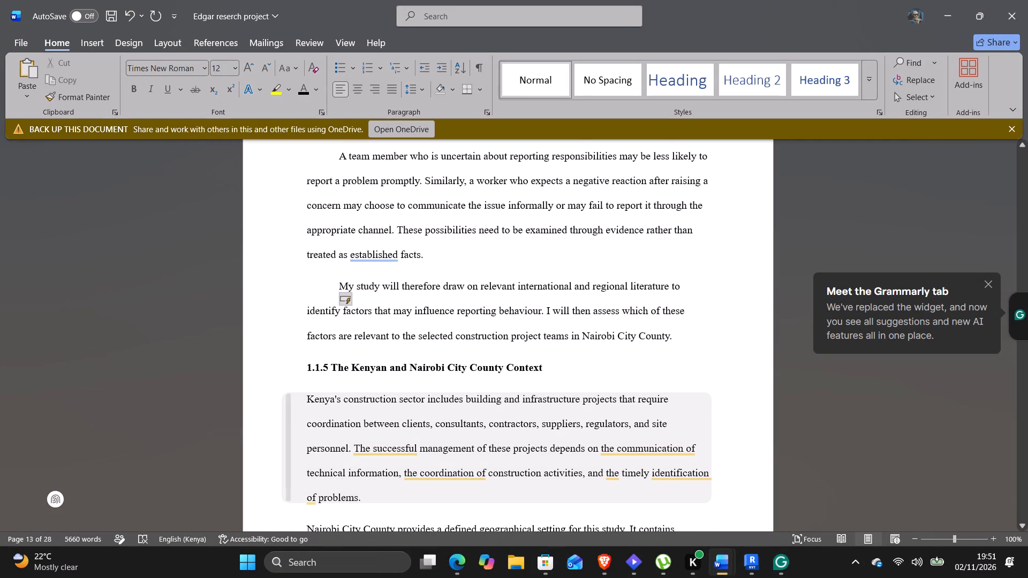
pyautogui.click(303, 394)
pyautogui.press('Tab')
pyautogui.scroll(-1, 303, 394)
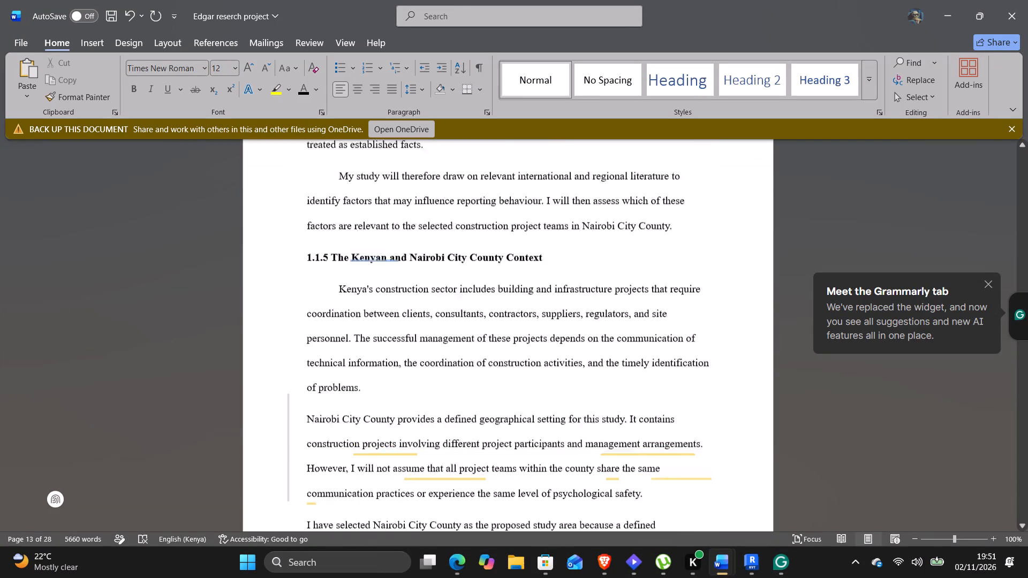
pyautogui.scroll(-2, 303, 394)
pyautogui.click(309, 318)
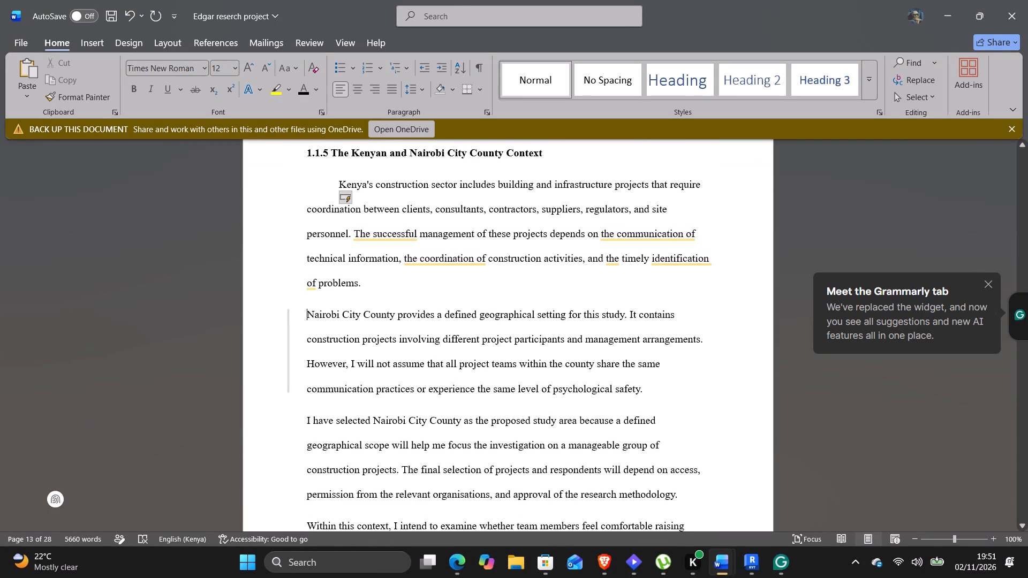
pyautogui.press('Tab')
pyautogui.scroll(-1, 309, 318)
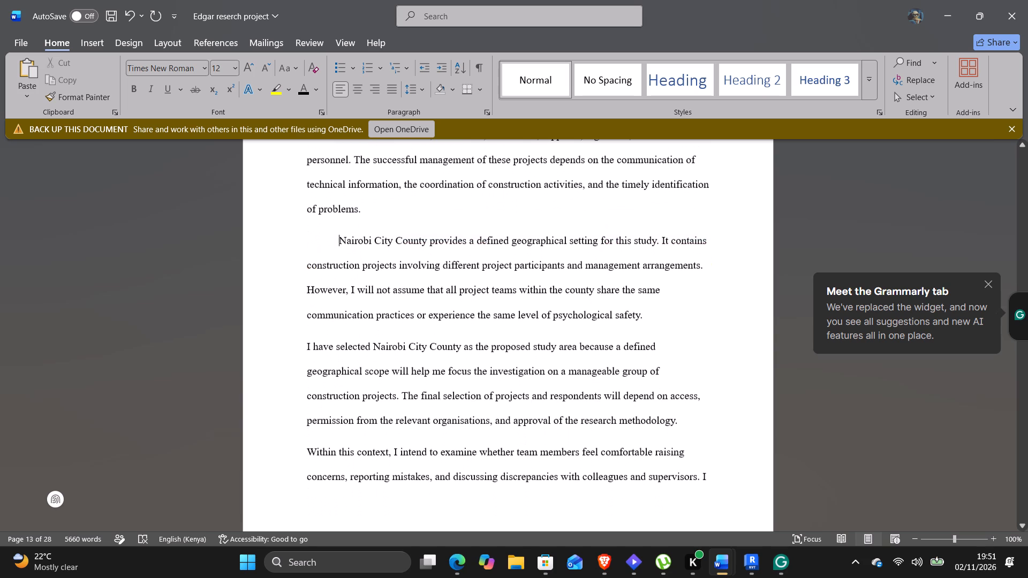
pyautogui.scroll(-1, 309, 318)
pyautogui.click(301, 298)
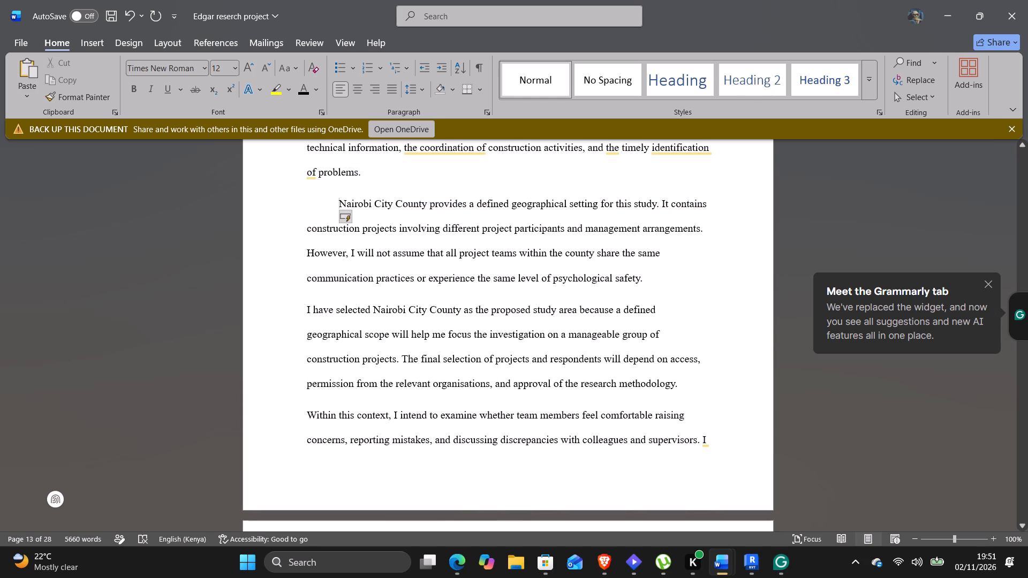
pyautogui.click(301, 315)
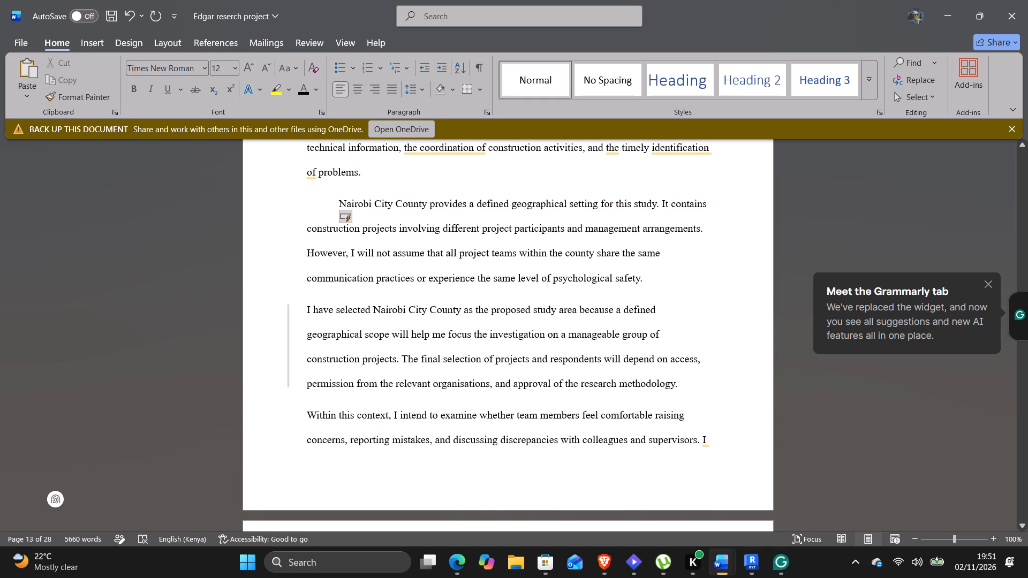
pyautogui.press('Tab')
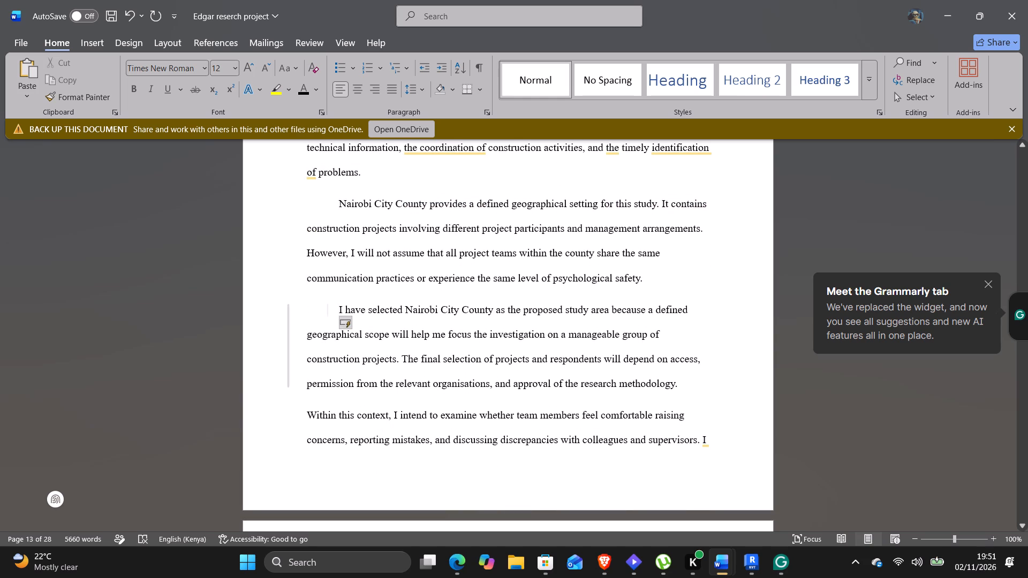
# Indent the first lines of the section 1.1.5 paragraphs starting "Within this context" and "The study will not presume".
pyautogui.scroll(-1, 301, 315)
pyautogui.click(302, 342)
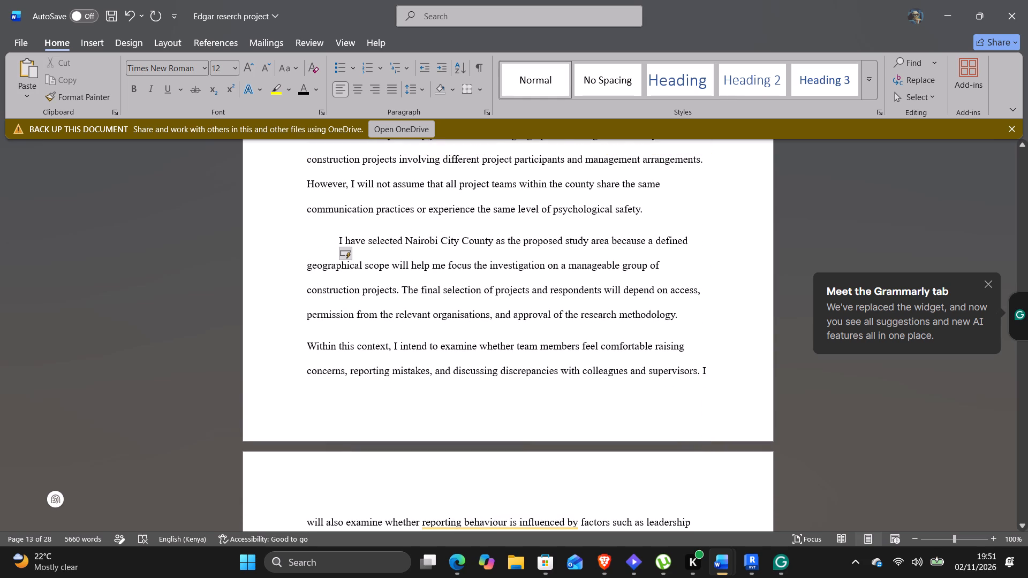
pyautogui.press('Tab')
pyautogui.scroll(-1, 302, 342)
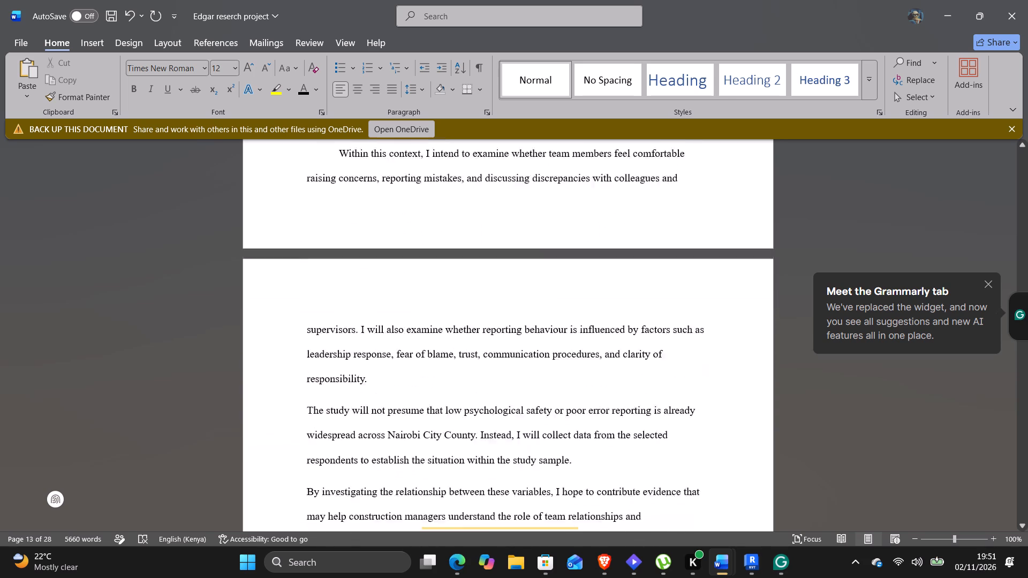
pyautogui.scroll(-1, 302, 342)
pyautogui.scroll(3, 302, 342)
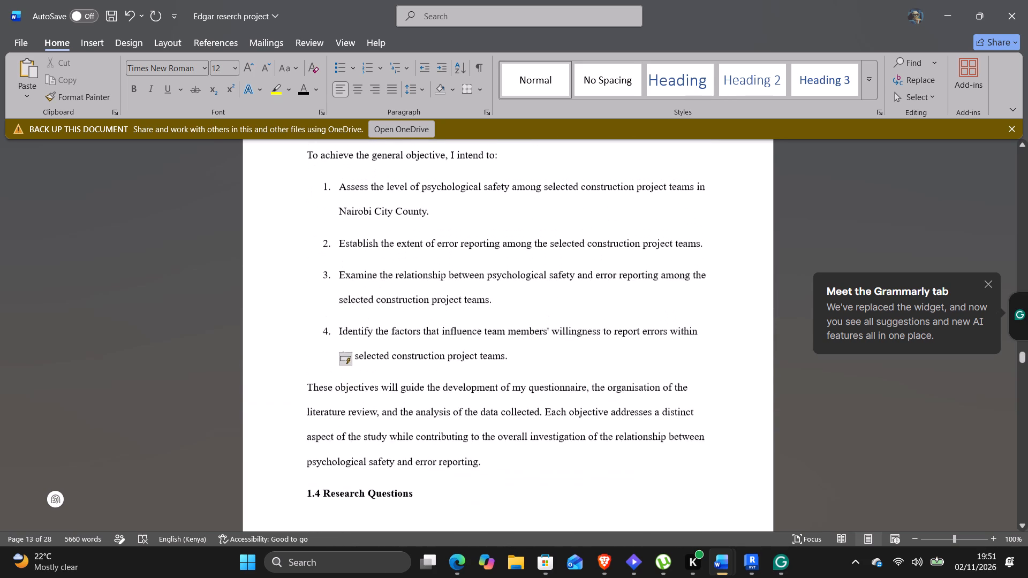
pyautogui.scroll(6, 302, 342)
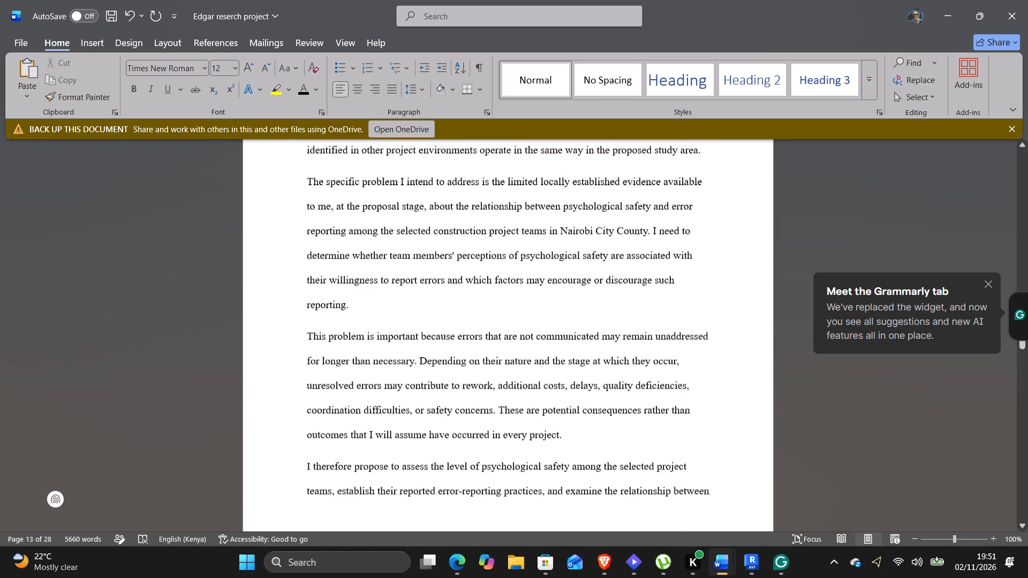
pyautogui.scroll(5, 302, 342)
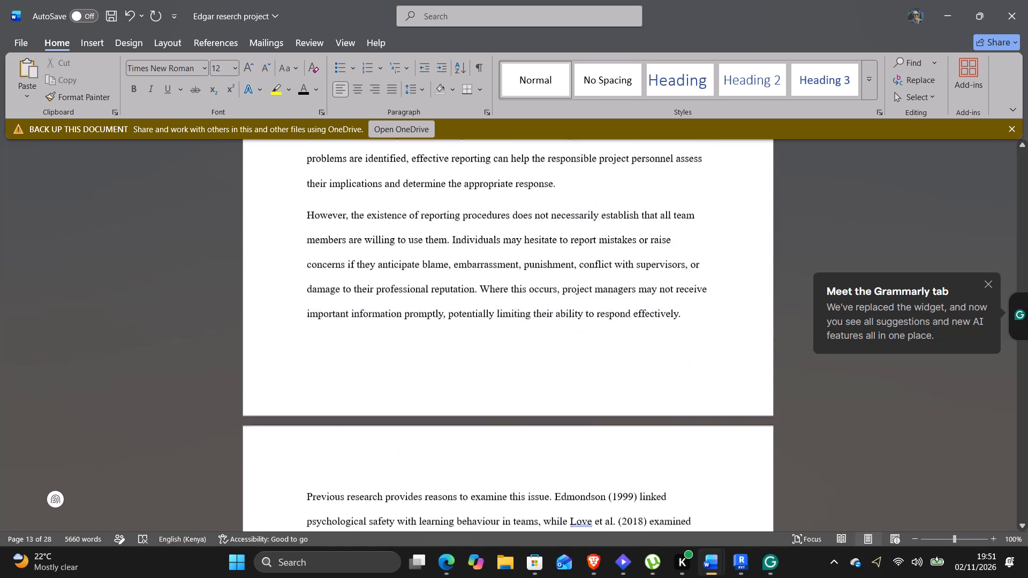
pyautogui.scroll(3, 302, 342)
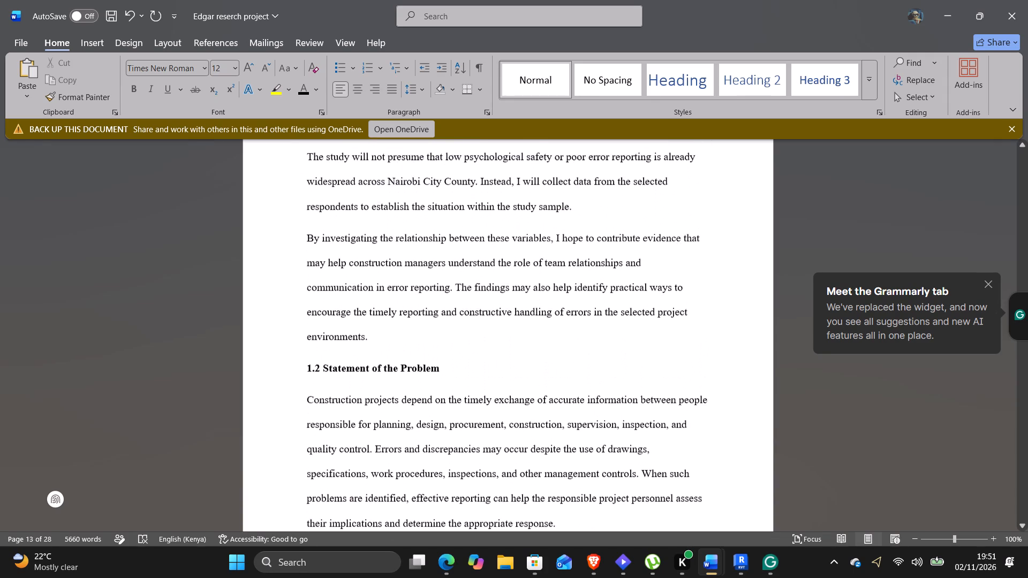
pyautogui.scroll(3, 302, 342)
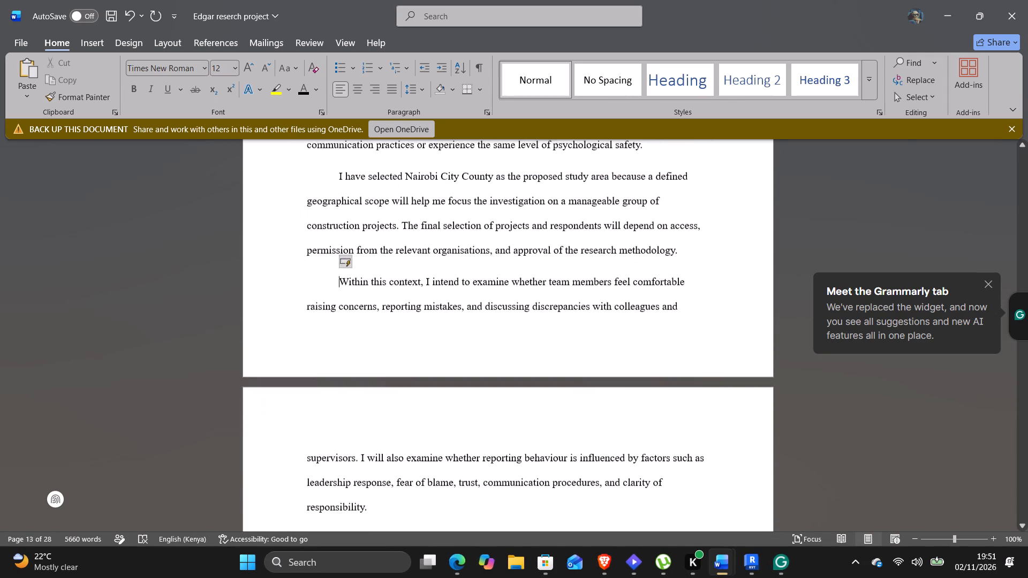
pyautogui.scroll(-1, 302, 342)
pyautogui.click(303, 378)
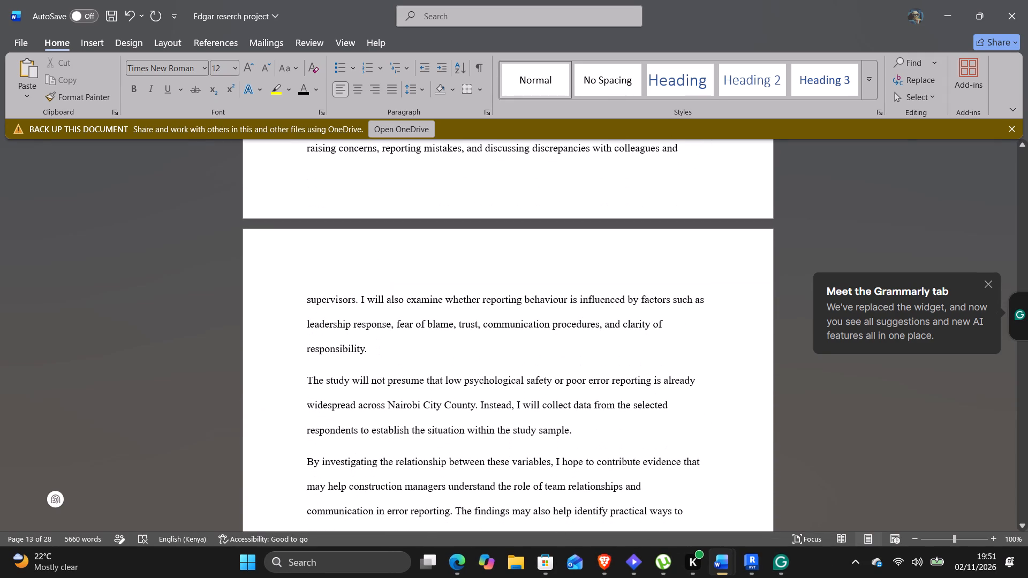
pyautogui.press('Tab')
# Indent the first line of the last section 1.1.5 paragraph, starting "By investigating the relationship".
pyautogui.scroll(-1, 303, 378)
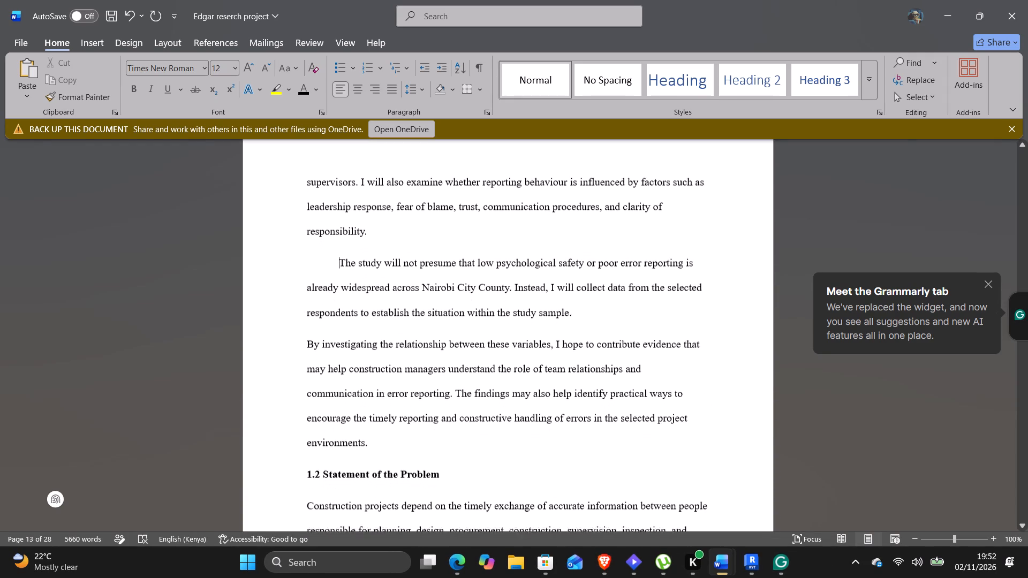
pyautogui.scroll(-1, 303, 378)
pyautogui.click(306, 316)
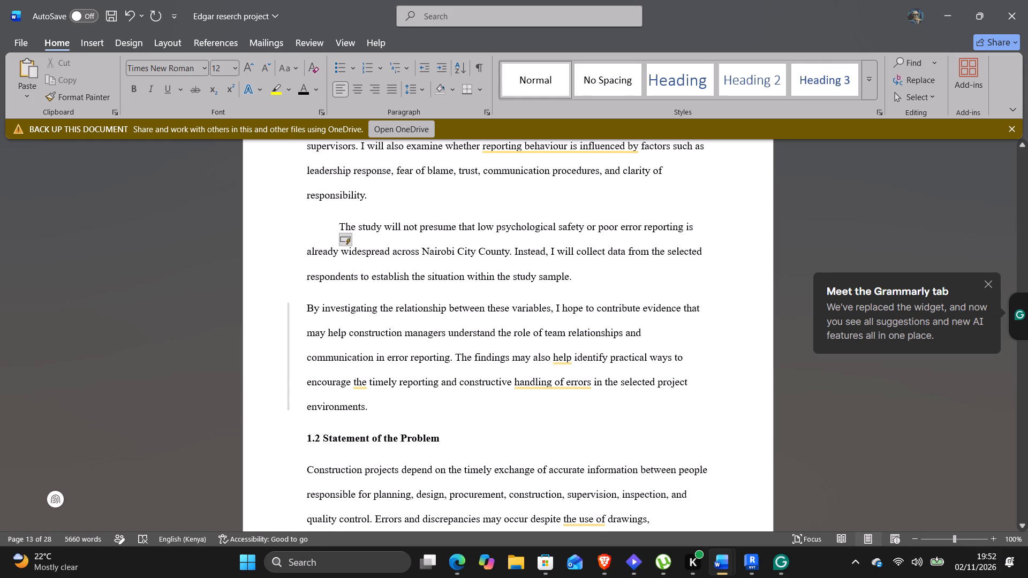
pyautogui.press('Tab')
# Indent the first lines of the first two paragraphs under 1.2 Statement of the Problem.
pyautogui.scroll(-1, 306, 316)
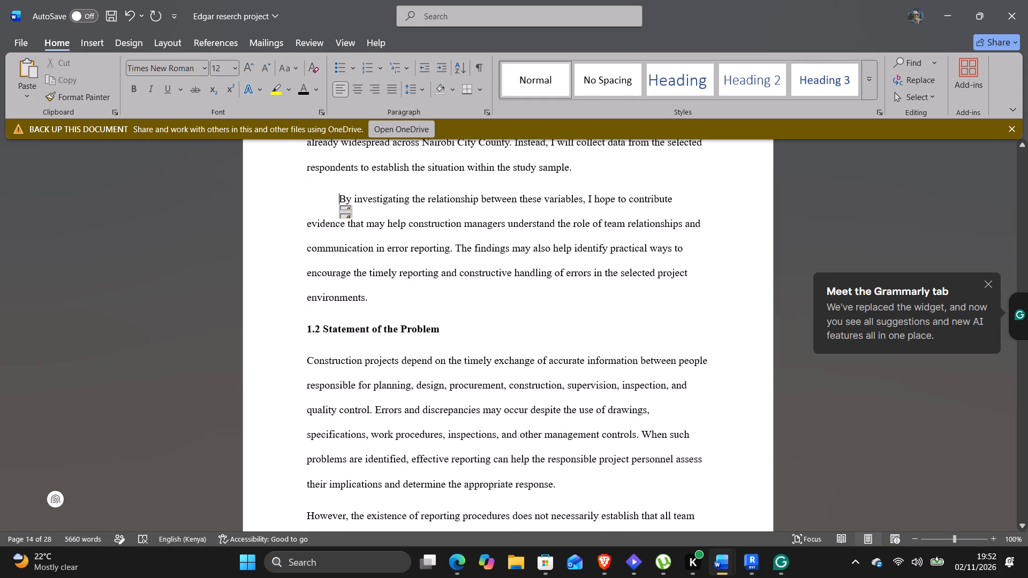
pyautogui.click(304, 371)
pyautogui.press('Tab')
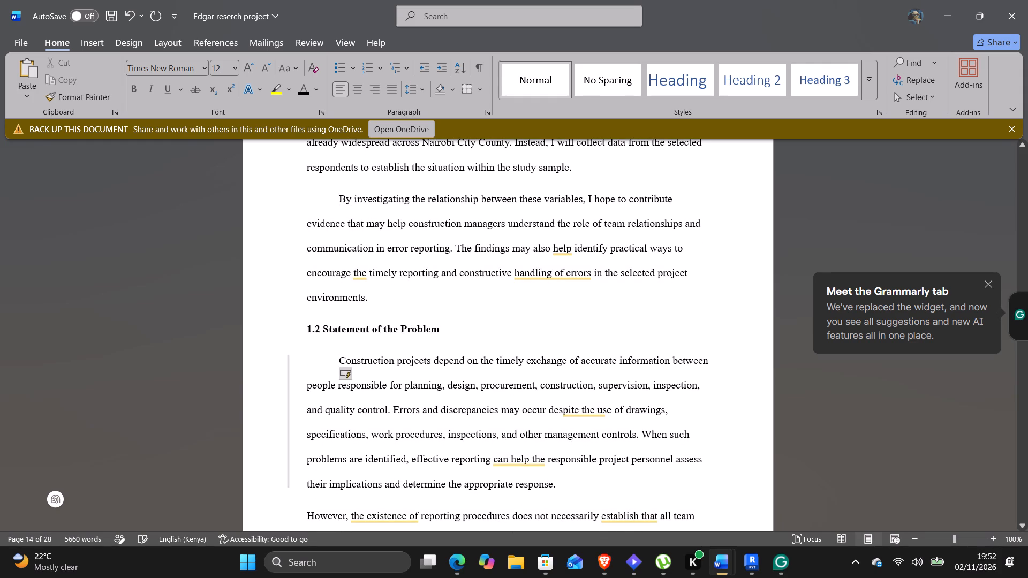
pyautogui.scroll(-1, 304, 371)
pyautogui.click(304, 380)
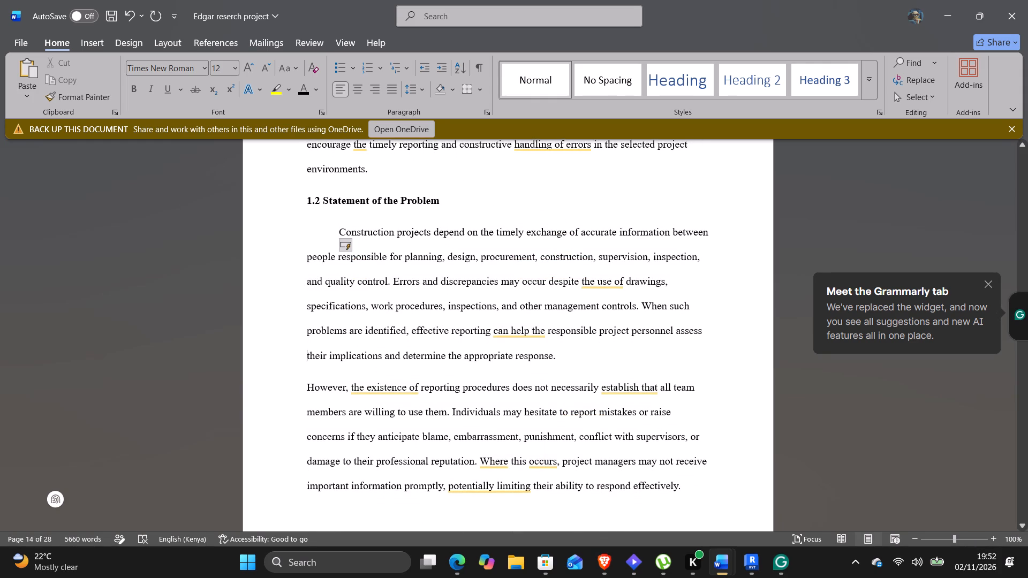
pyautogui.click(304, 384)
pyautogui.press('Tab')
# Indent the first lines of the section 1.2 paragraphs starting "Nevertheless", "The specific problem" and "This problem is important".
pyautogui.scroll(-2, 323, 348)
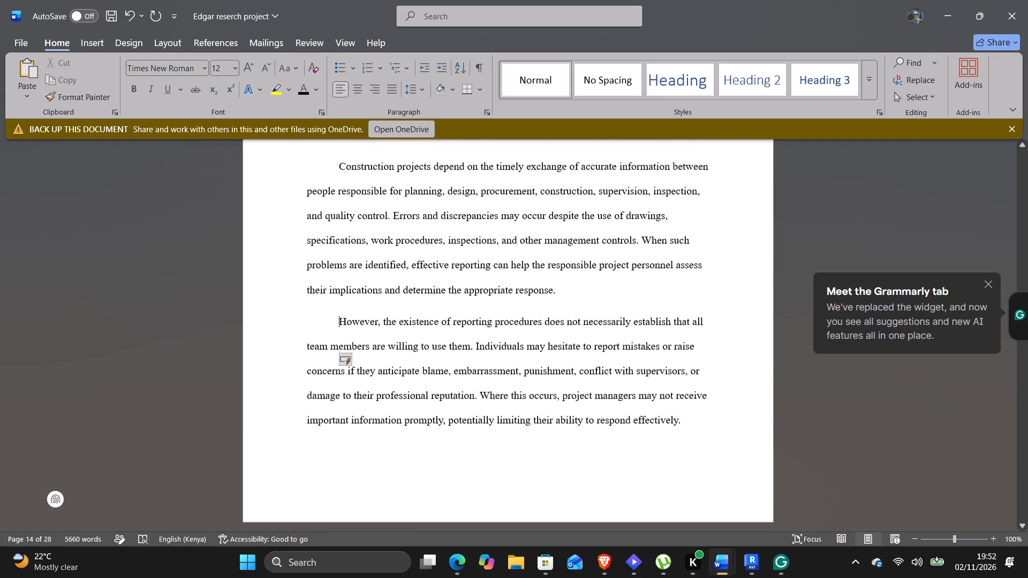
pyautogui.scroll(-2, 328, 334)
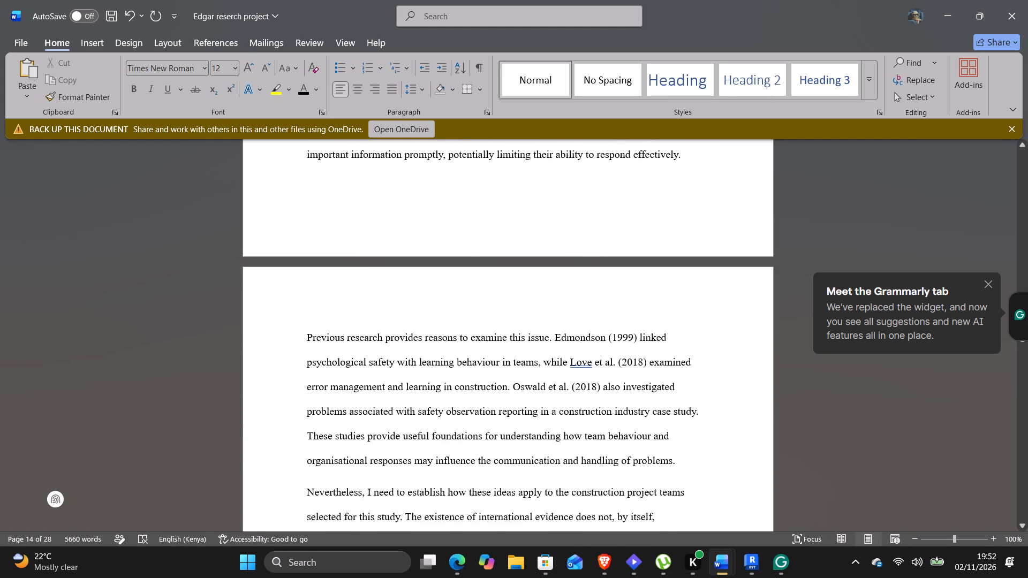
pyautogui.scroll(-1, 332, 389)
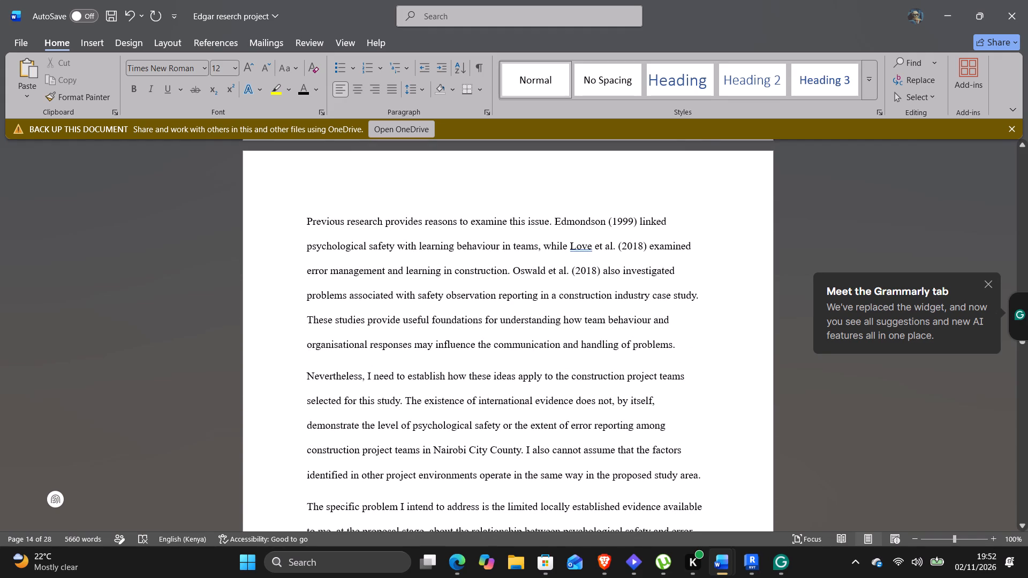
pyautogui.click(301, 376)
pyautogui.press('Tab')
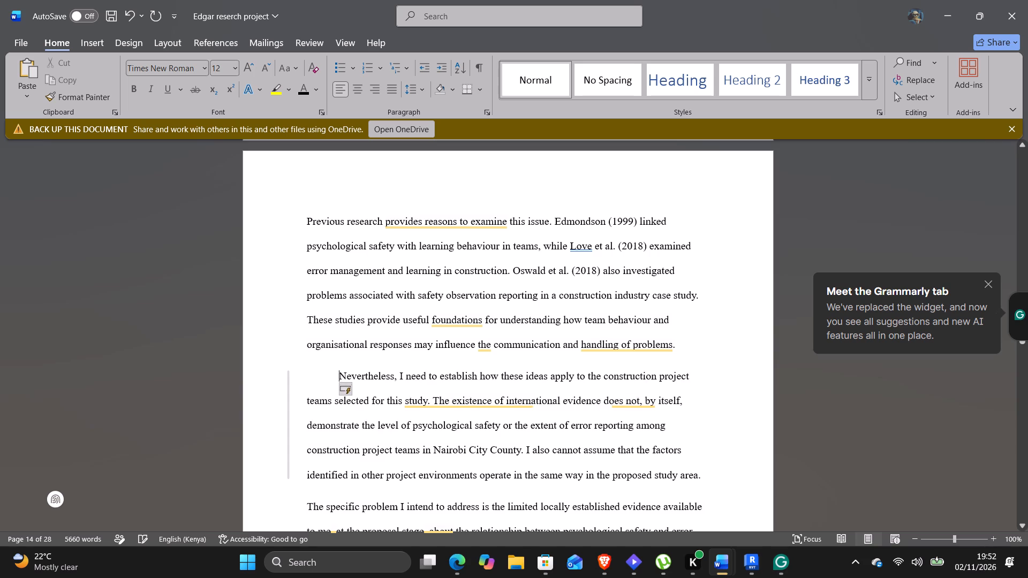
pyautogui.scroll(-2, 301, 376)
pyautogui.click(301, 376)
pyautogui.press('Tab')
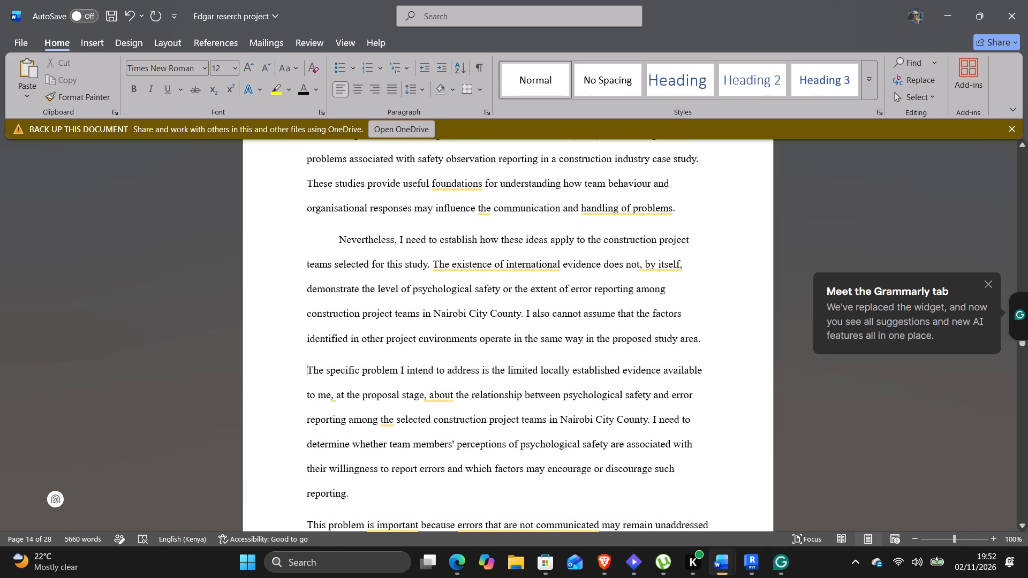
pyautogui.scroll(-2, 301, 376)
pyautogui.click(300, 409)
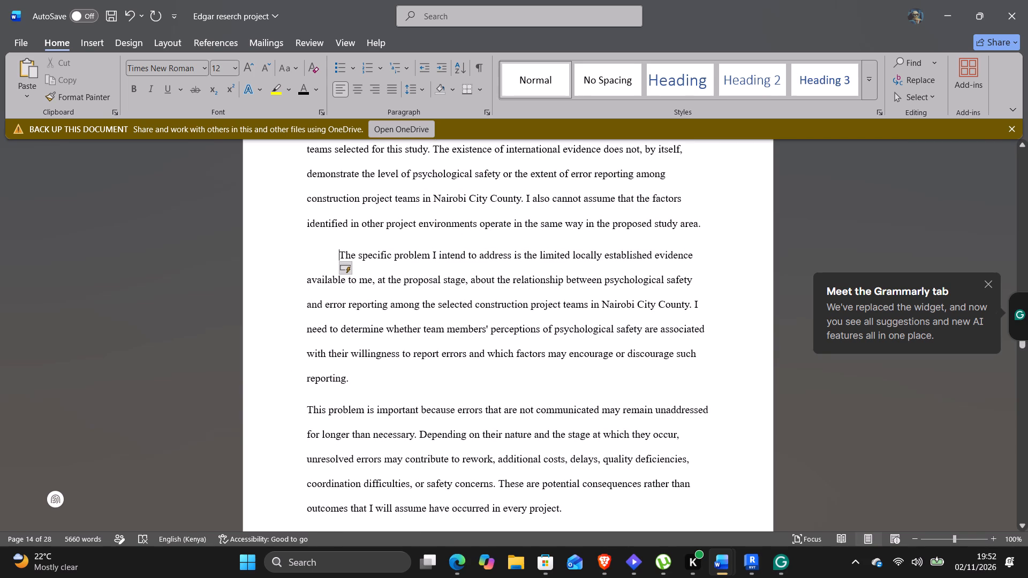
pyautogui.press('Tab')
# Review the paragraph formatting from the end of section 1.2 through the research questions and 1.5 Research Hypotheses.
pyautogui.scroll(-2, 300, 409)
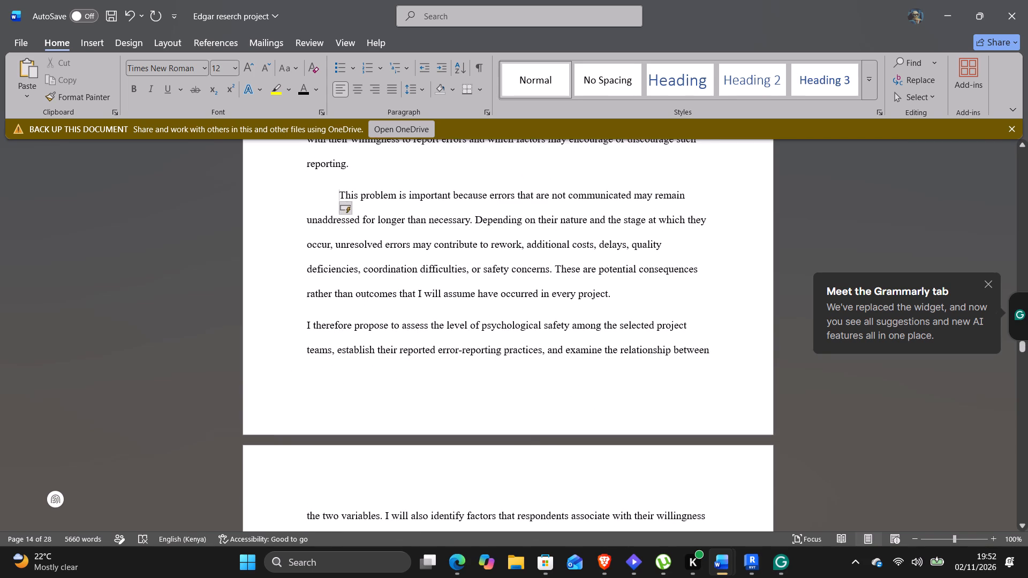
pyautogui.scroll(-3, 308, 394)
pyautogui.scroll(2, 308, 394)
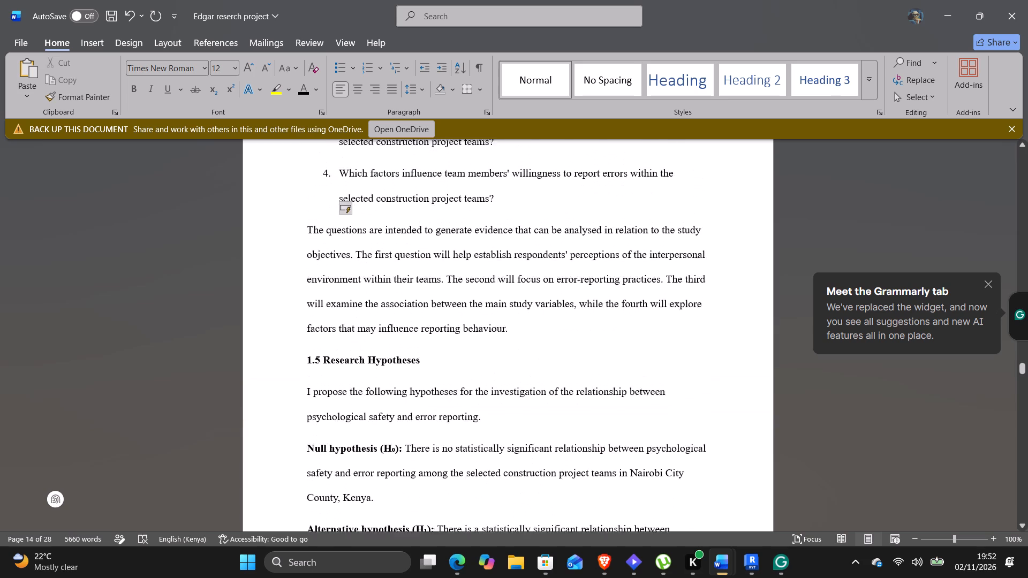
pyautogui.scroll(2, 308, 394)
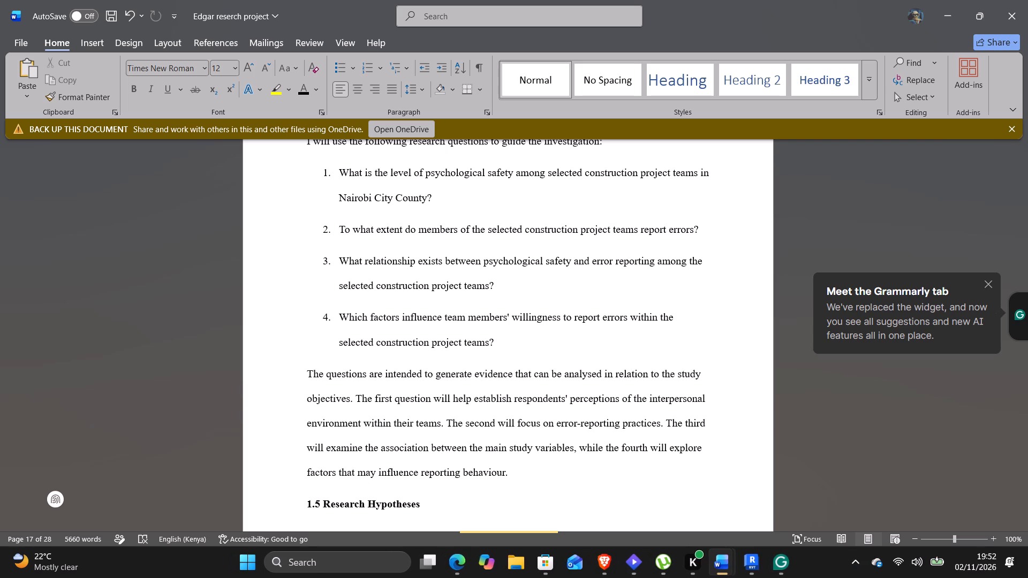
pyautogui.scroll(-2, 308, 394)
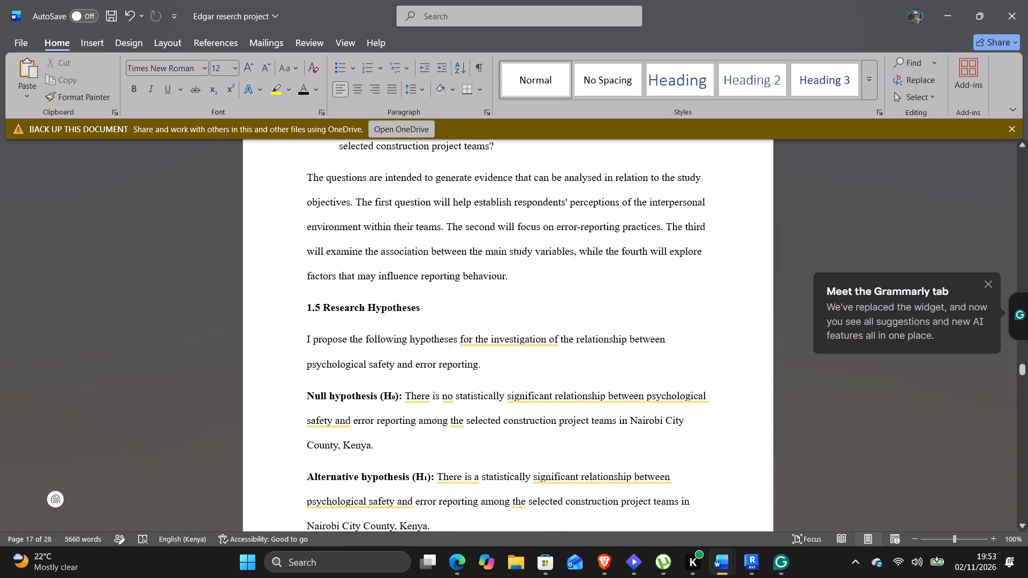
pyautogui.scroll(-1, 308, 394)
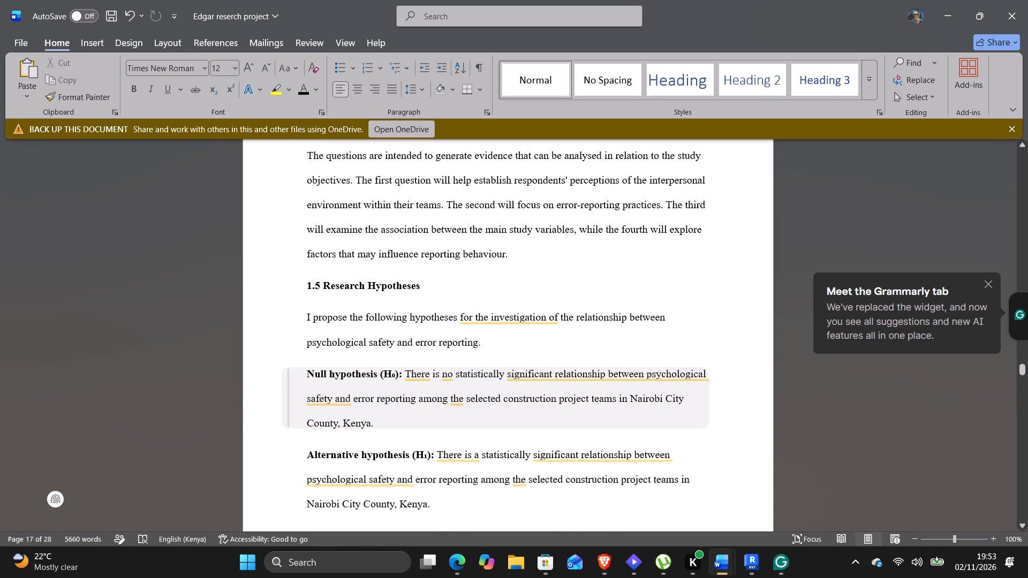
pyautogui.scroll(-2, 305, 349)
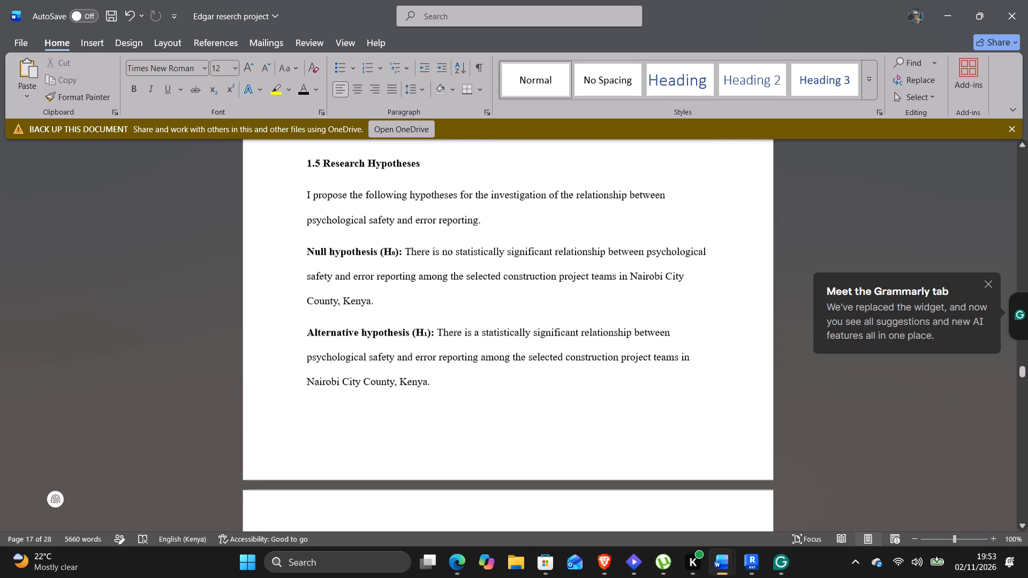
pyautogui.scroll(-3, 305, 349)
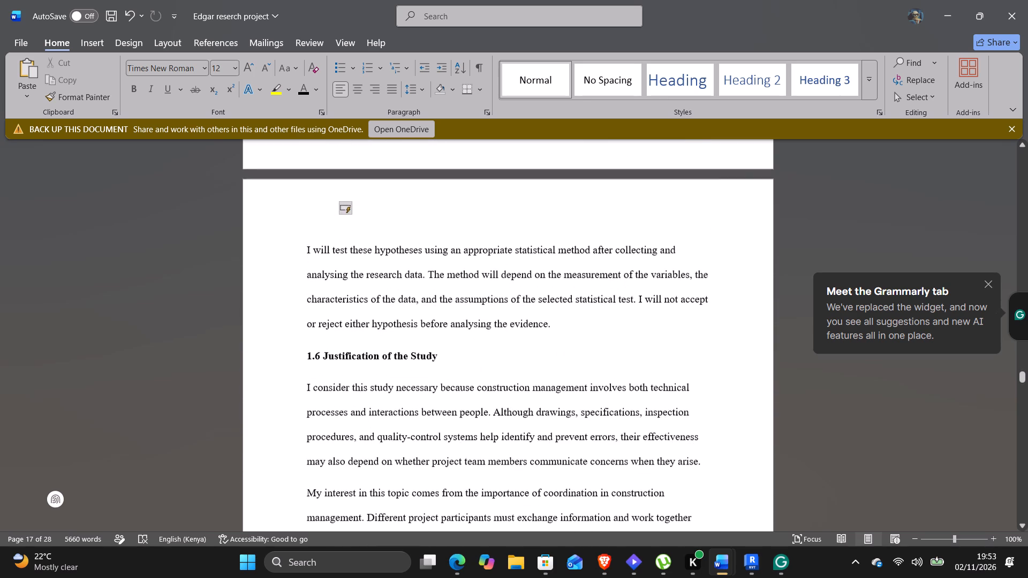
# Review the paragraph formatting of section 1.6 Justification of the Study.
pyautogui.scroll(-4, 305, 349)
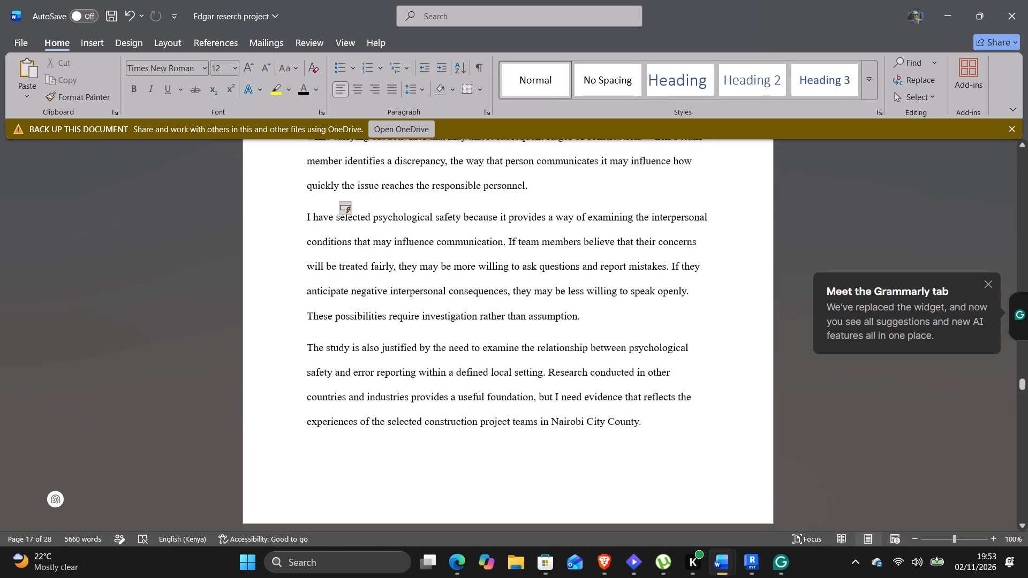
pyautogui.scroll(-5, 305, 349)
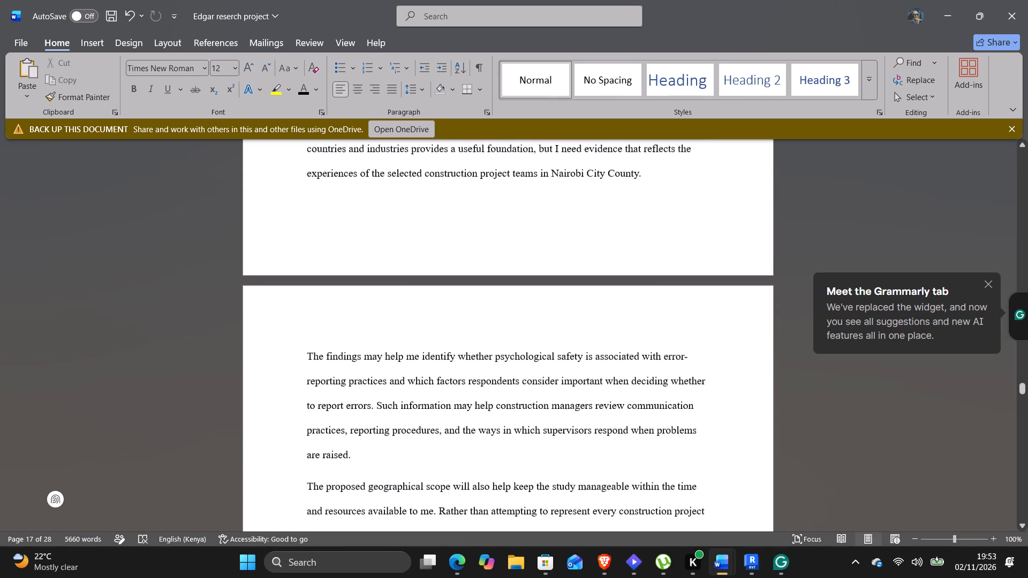
pyautogui.scroll(-4, 305, 349)
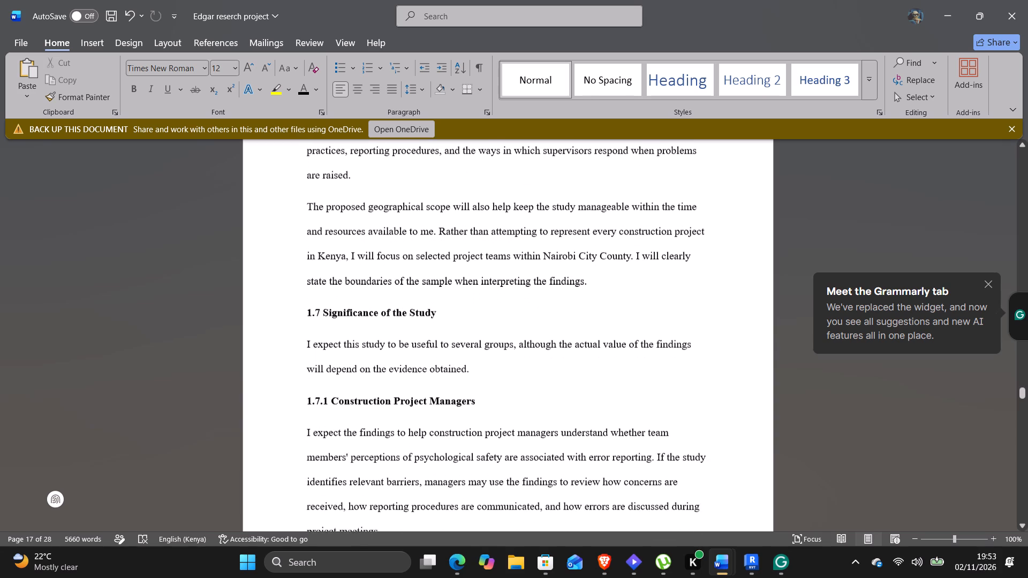
# Review the headings and paragraph formatting of section 1.7 Significance of the Study, from 1.7.1 through 1.7.6.
pyautogui.scroll(-4, 305, 349)
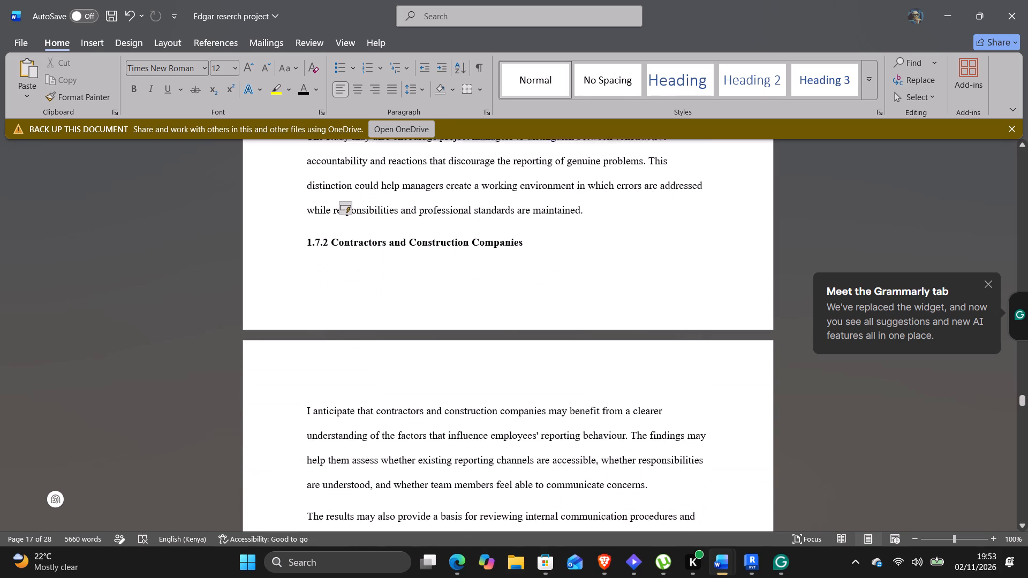
pyautogui.scroll(-2, 305, 349)
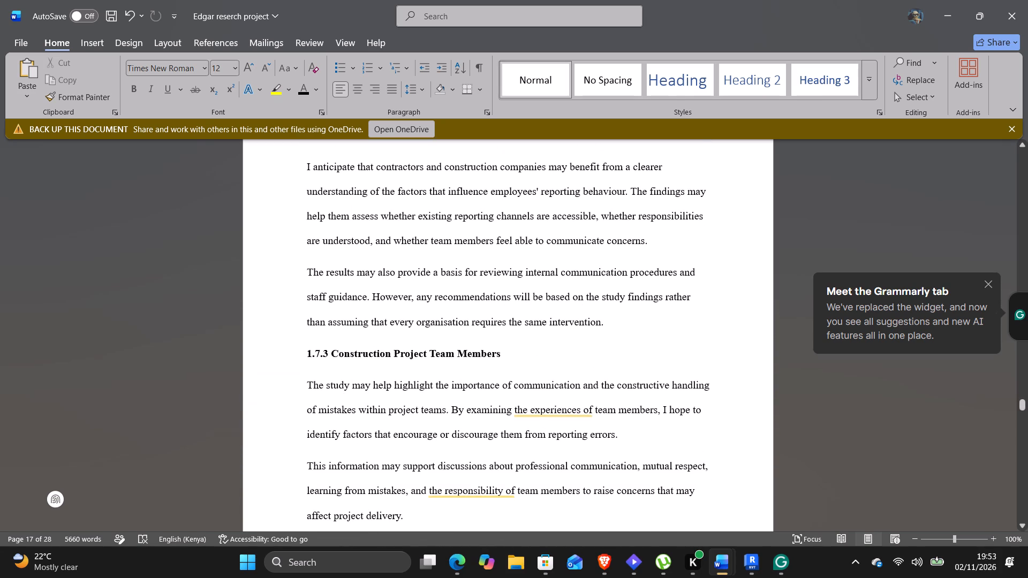
pyautogui.scroll(-2, 305, 349)
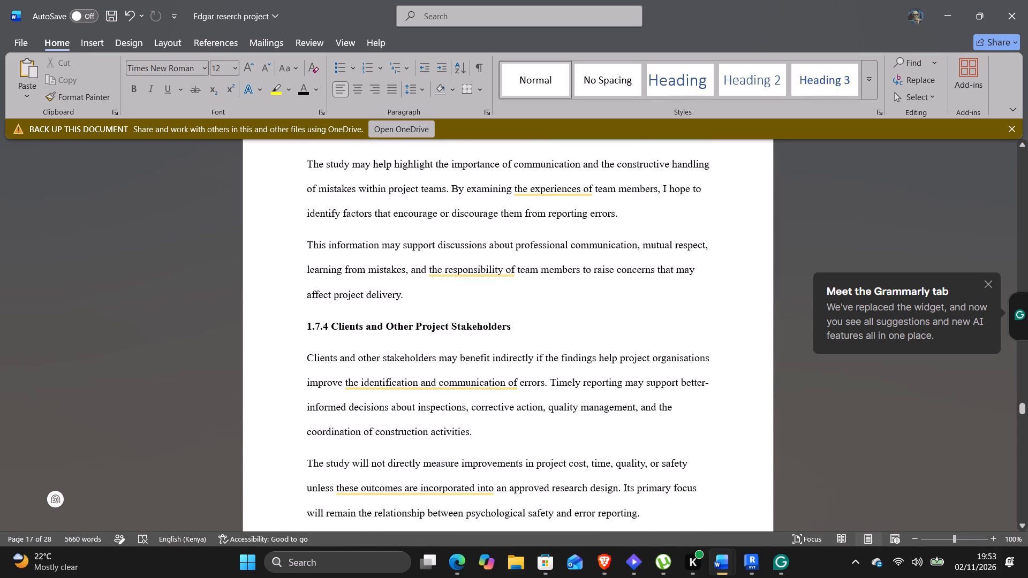
pyautogui.scroll(-3, 305, 349)
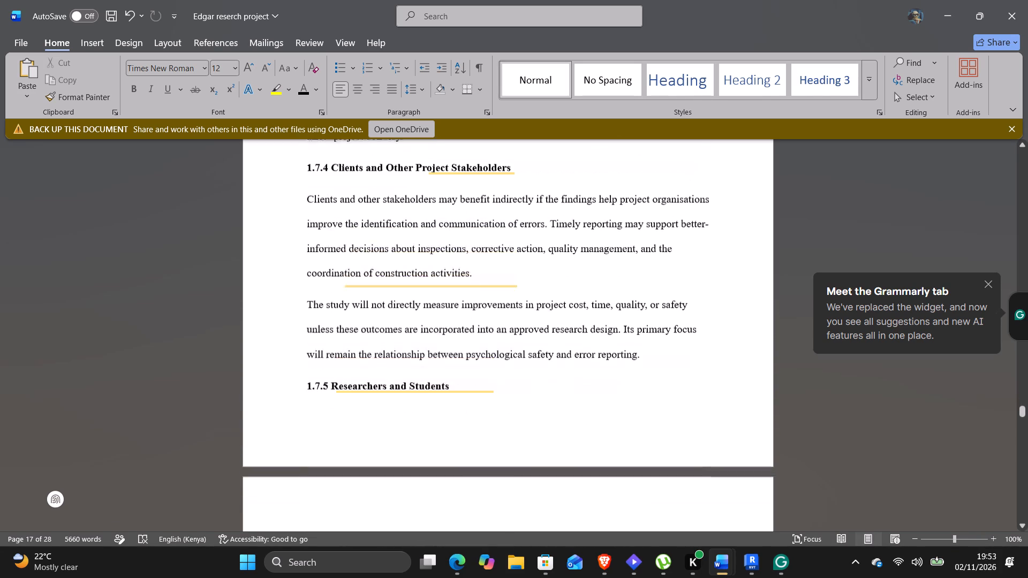
pyautogui.scroll(-2, 305, 349)
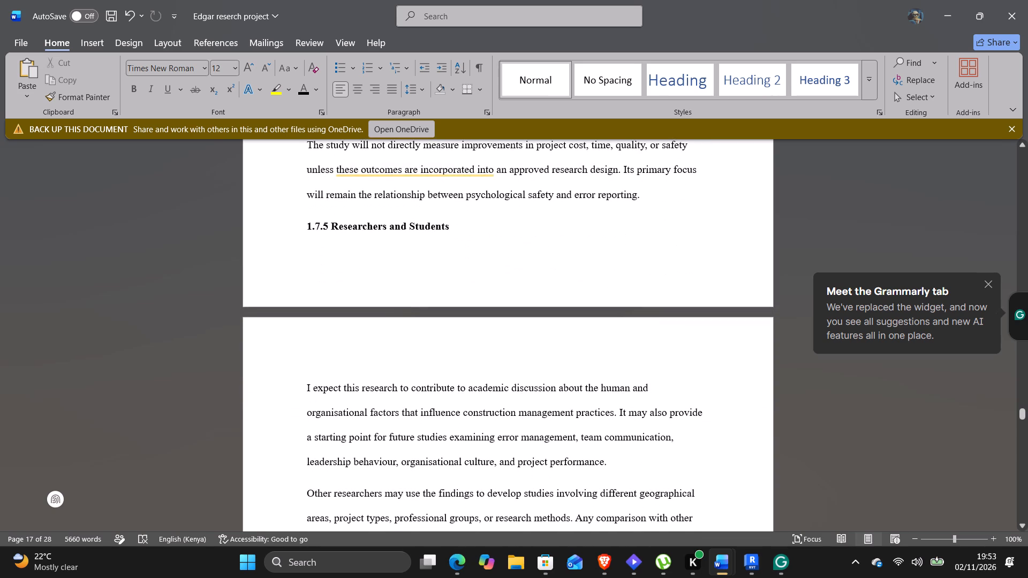
pyautogui.scroll(-2, 305, 349)
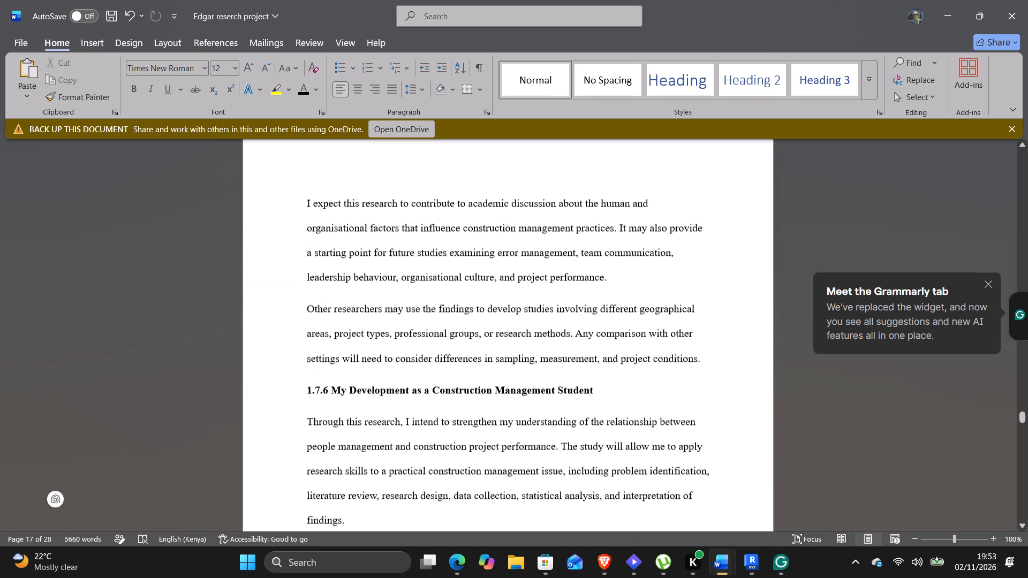
pyautogui.scroll(-2, 305, 349)
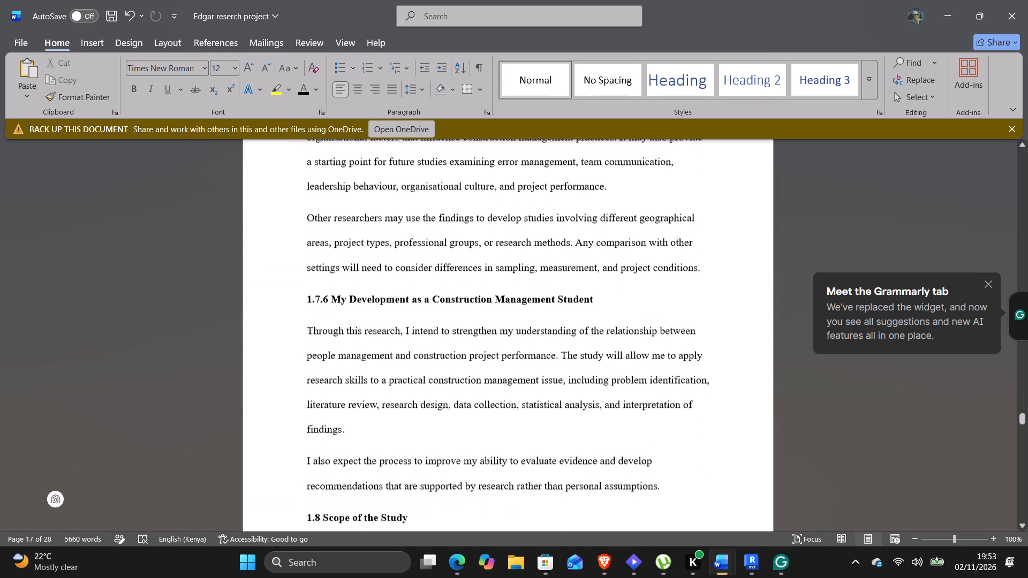
pyautogui.scroll(-1, 305, 349)
# Review the headings and paragraph formatting of section 1.8 Scope of the Study, from 1.8.1 through 1.8.4.
pyautogui.scroll(-1, 306, 344)
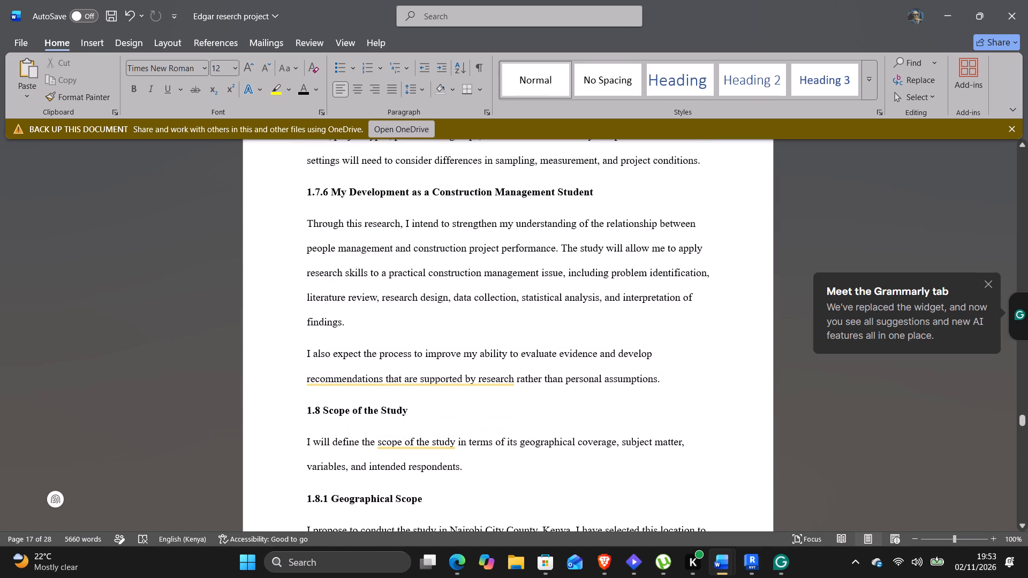
pyautogui.scroll(-1, 306, 344)
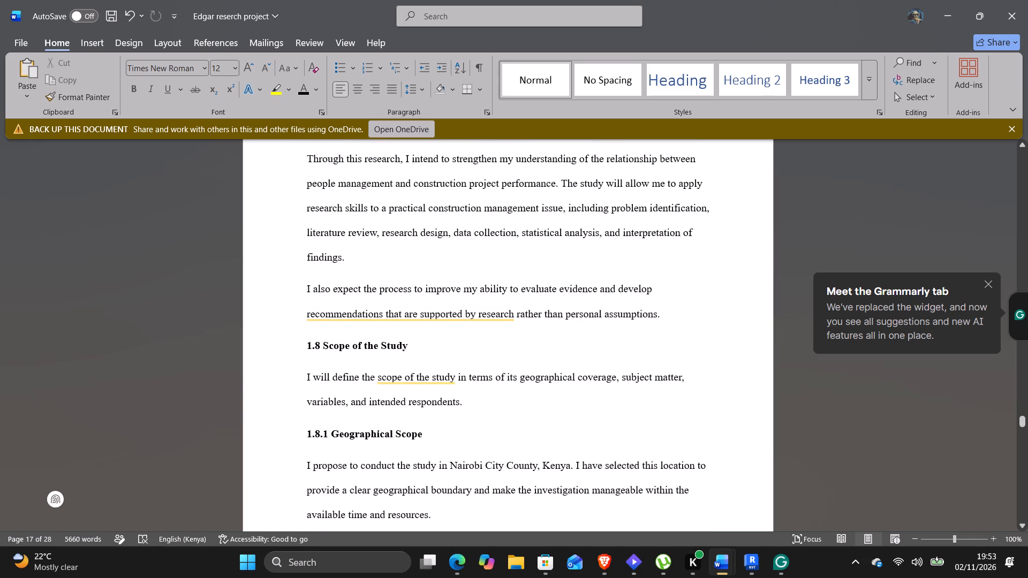
pyautogui.scroll(-1, 306, 344)
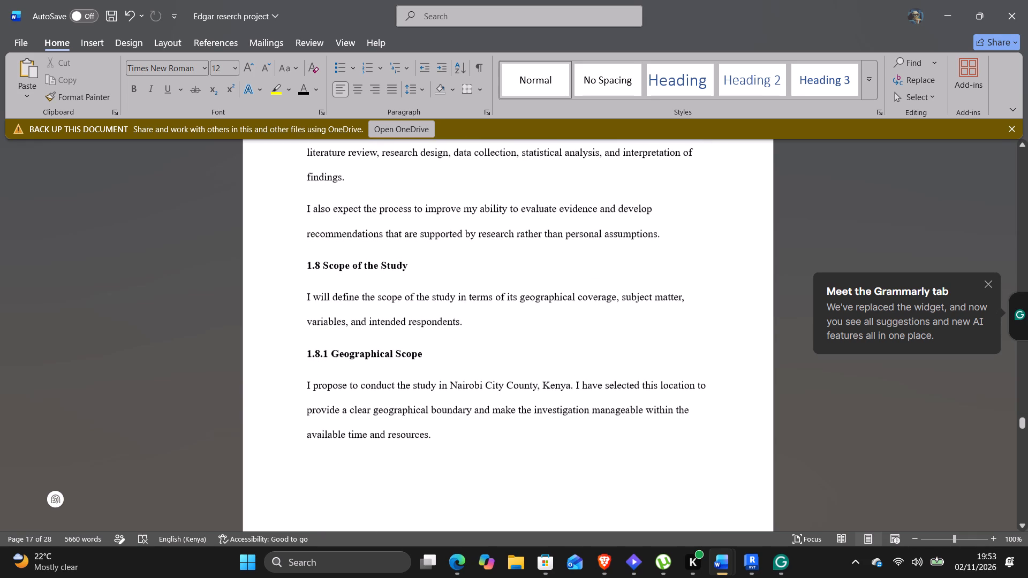
pyautogui.scroll(-2, 306, 344)
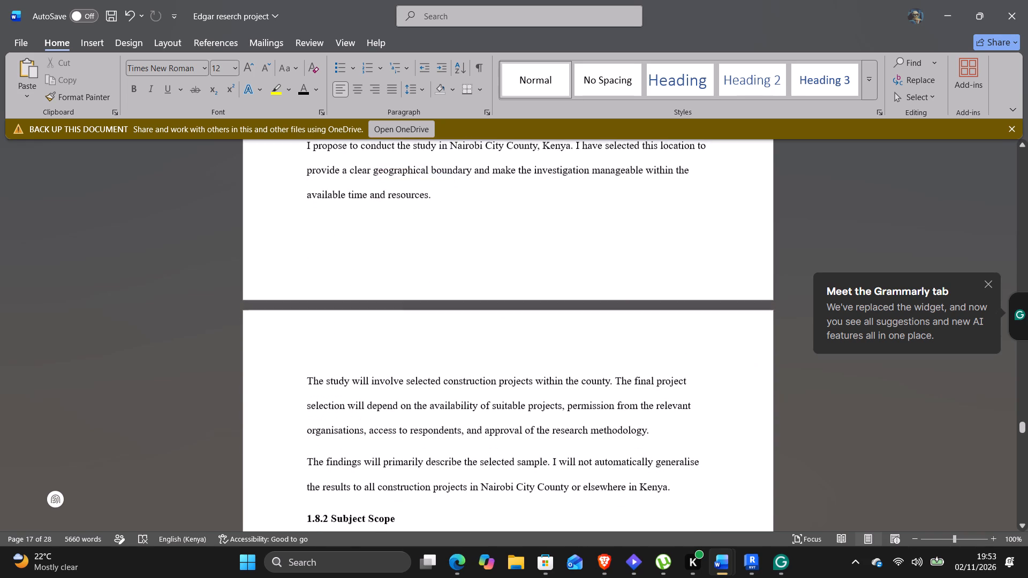
pyautogui.scroll(-3, 306, 344)
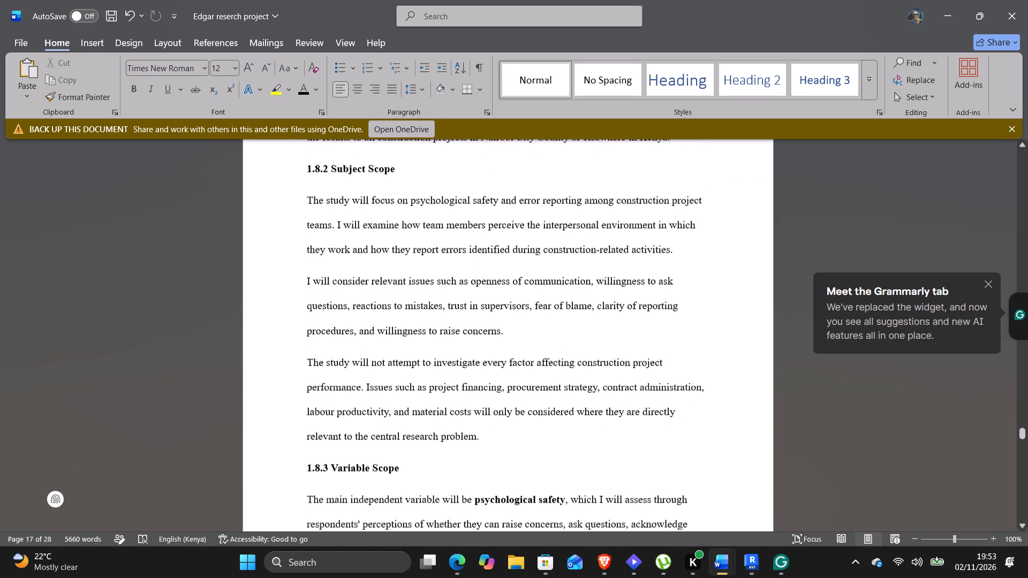
pyautogui.scroll(-3, 315, 316)
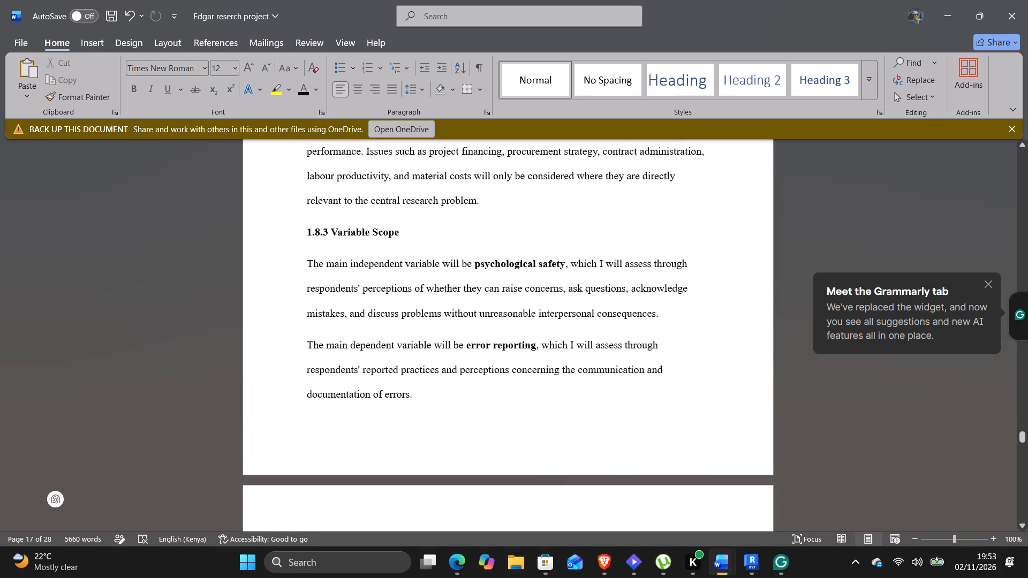
pyautogui.scroll(-4, 315, 316)
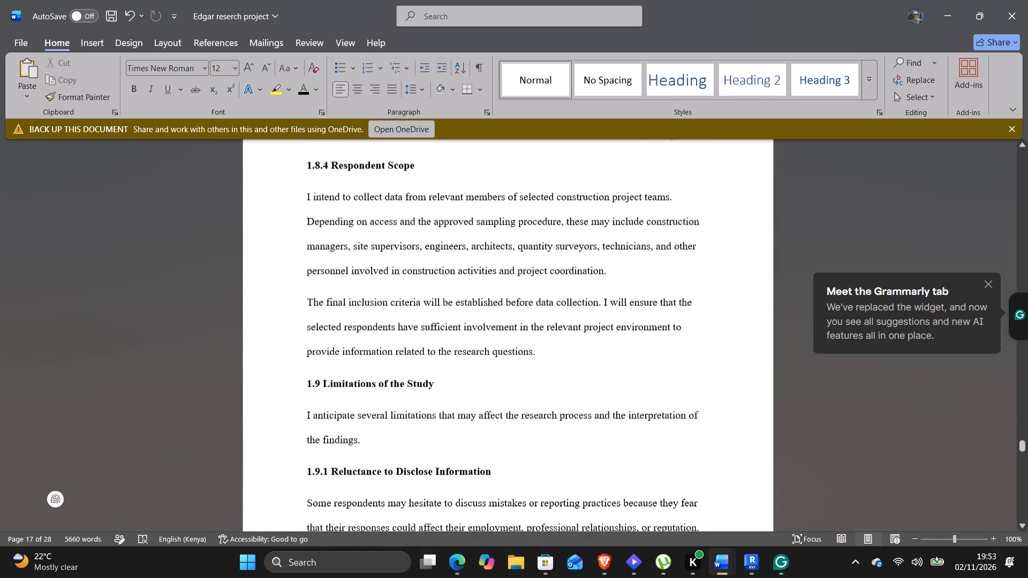
# Review the headings and paragraph formatting of section 1.9 Limitations of the Study, from 1.9.1 through 1.9.6.
pyautogui.scroll(-1, 315, 316)
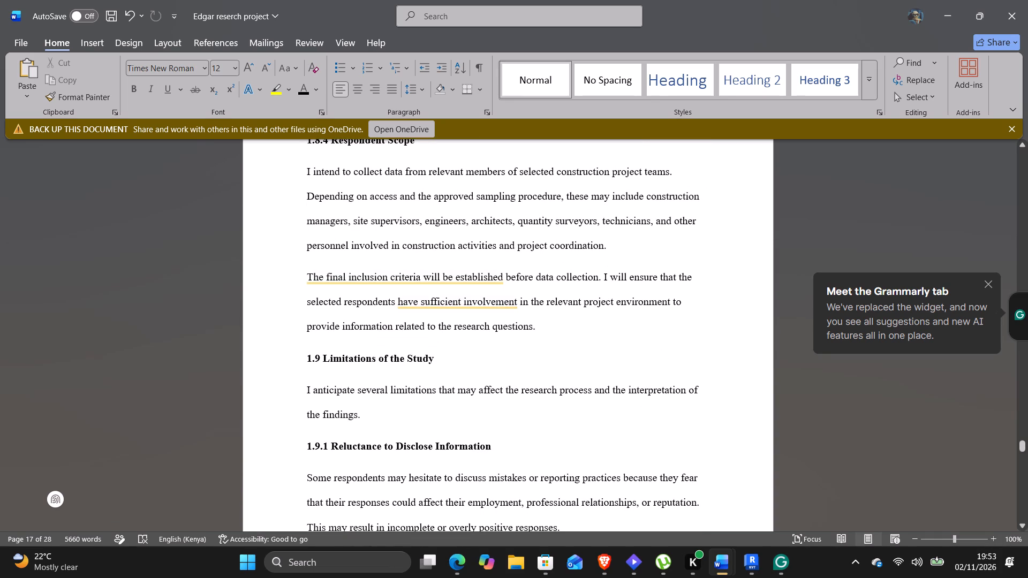
pyautogui.scroll(-4, 315, 316)
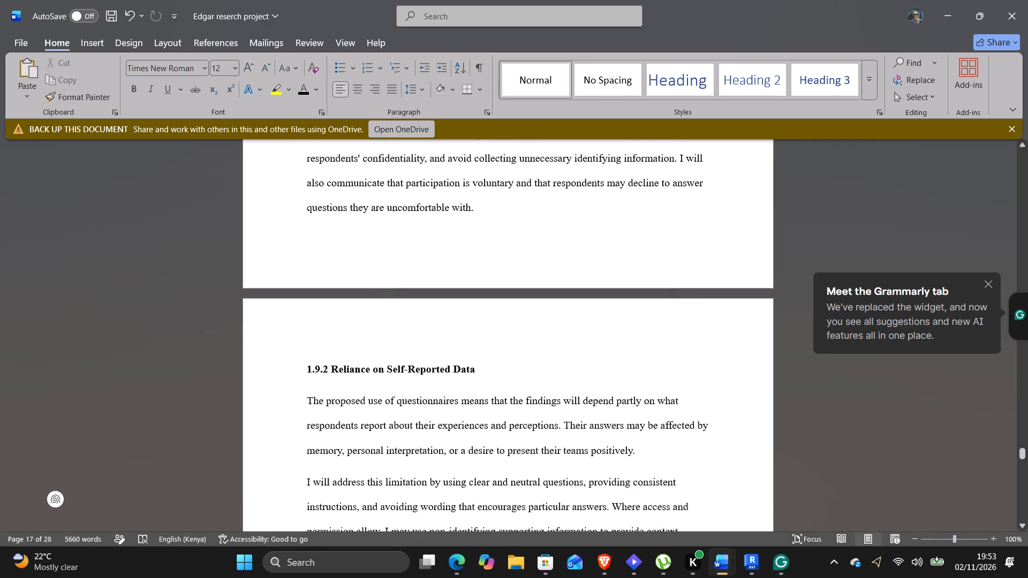
pyautogui.scroll(-3, 315, 316)
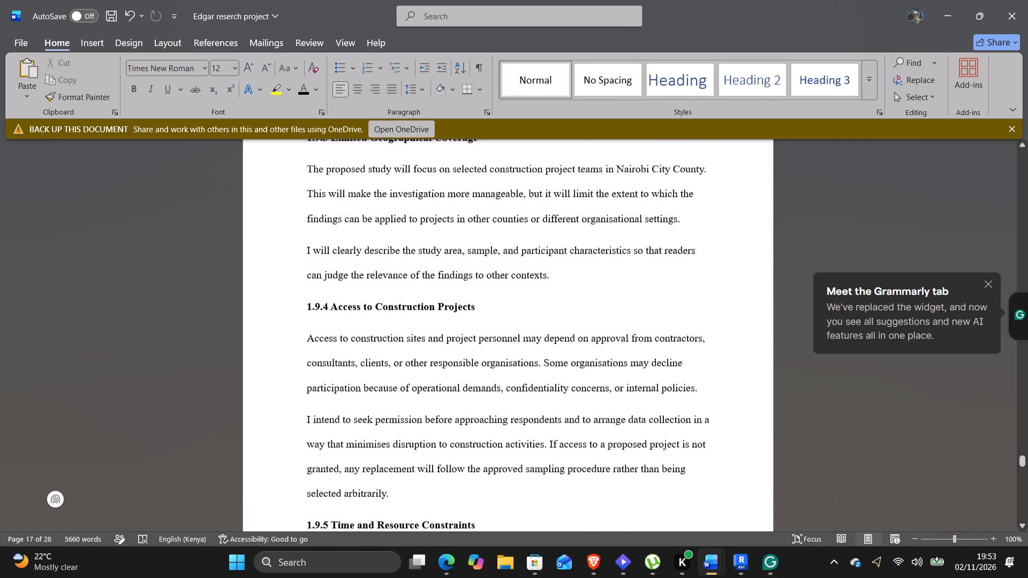
pyautogui.scroll(-2, 315, 316)
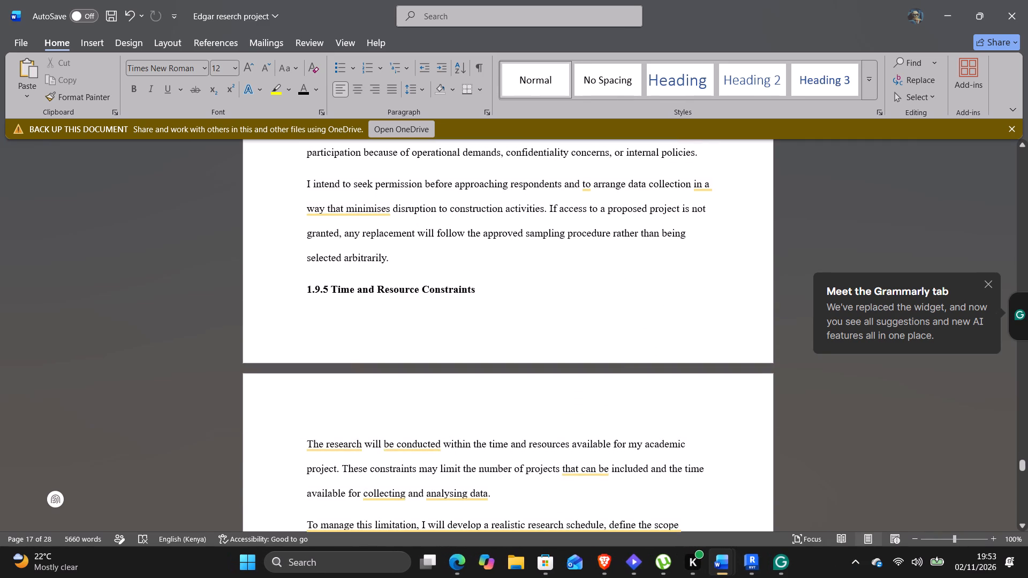
pyautogui.scroll(-1, 315, 316)
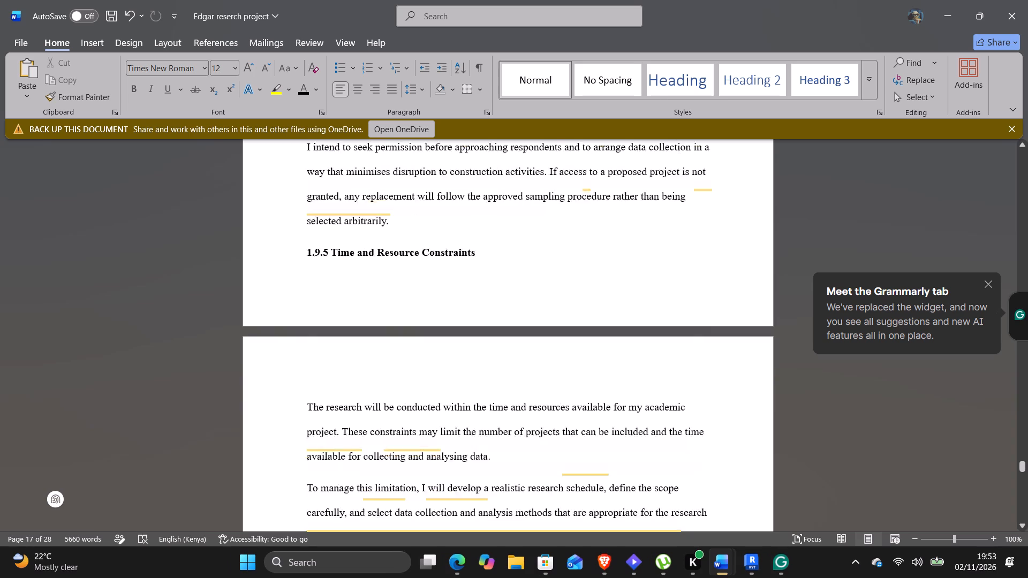
pyautogui.scroll(-4, 315, 316)
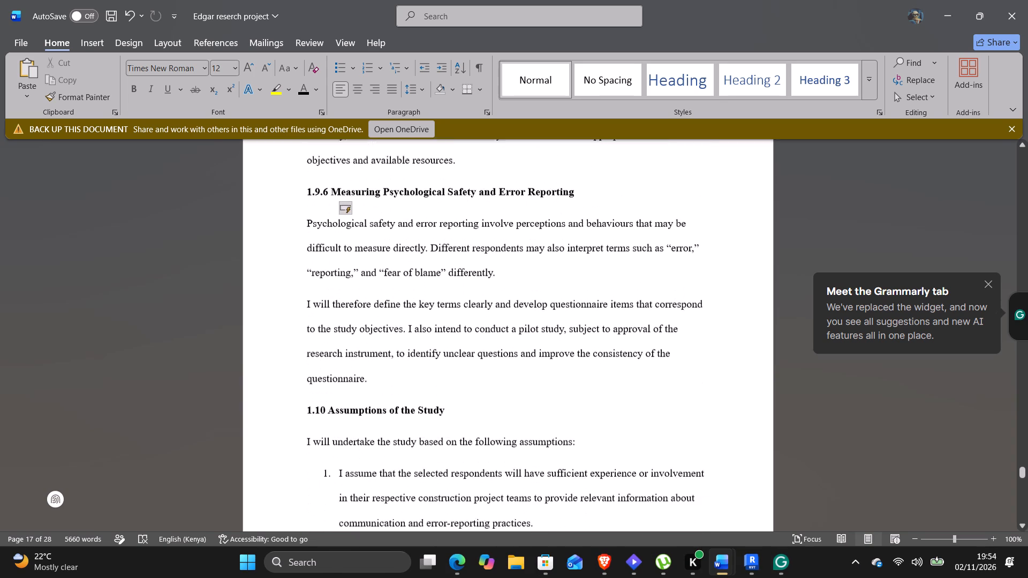
# Review the numbered list in section 1.10 Assumptions of the Study and the term formatting in section 1.11 Operational Definition of Terms.
pyautogui.scroll(-1, 315, 316)
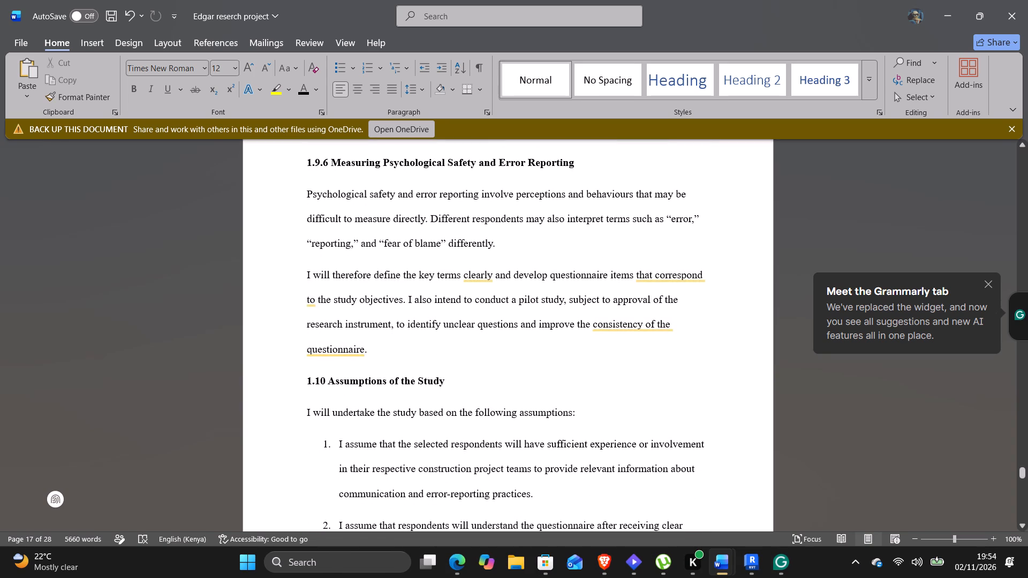
pyautogui.scroll(-4, 315, 316)
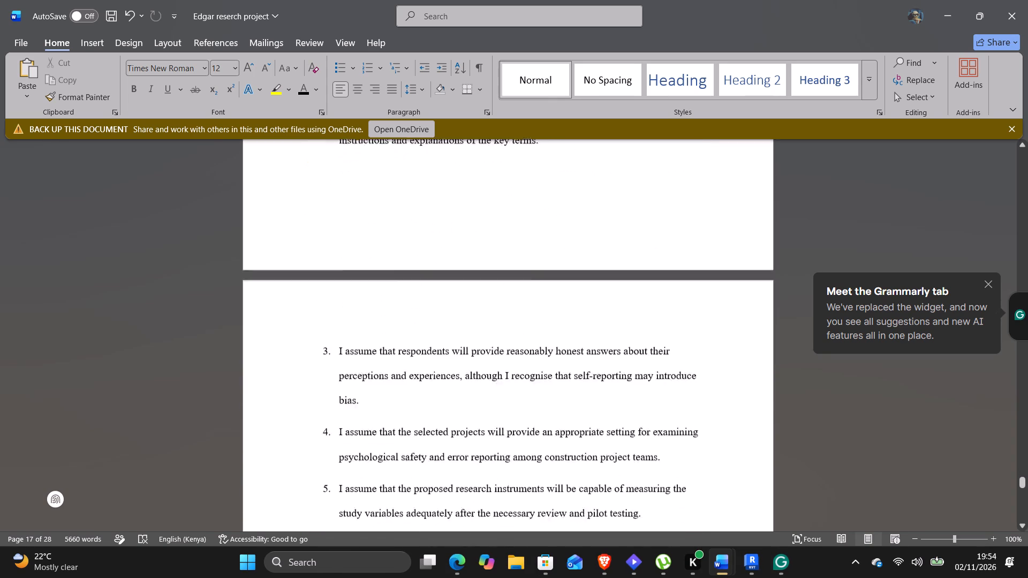
pyautogui.scroll(-1, 315, 303)
pyautogui.scroll(-3, 313, 247)
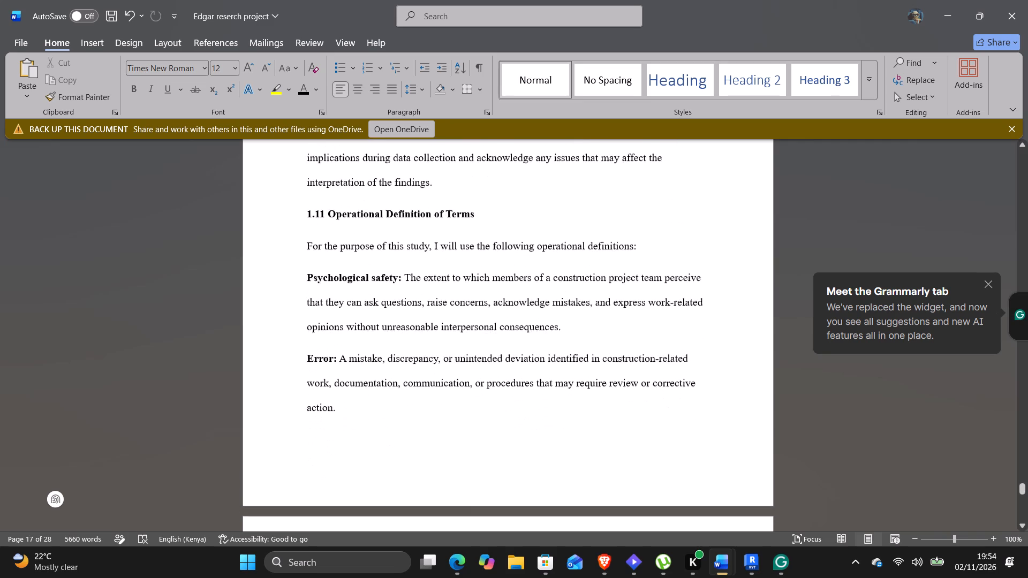
pyautogui.scroll(-3, 313, 247)
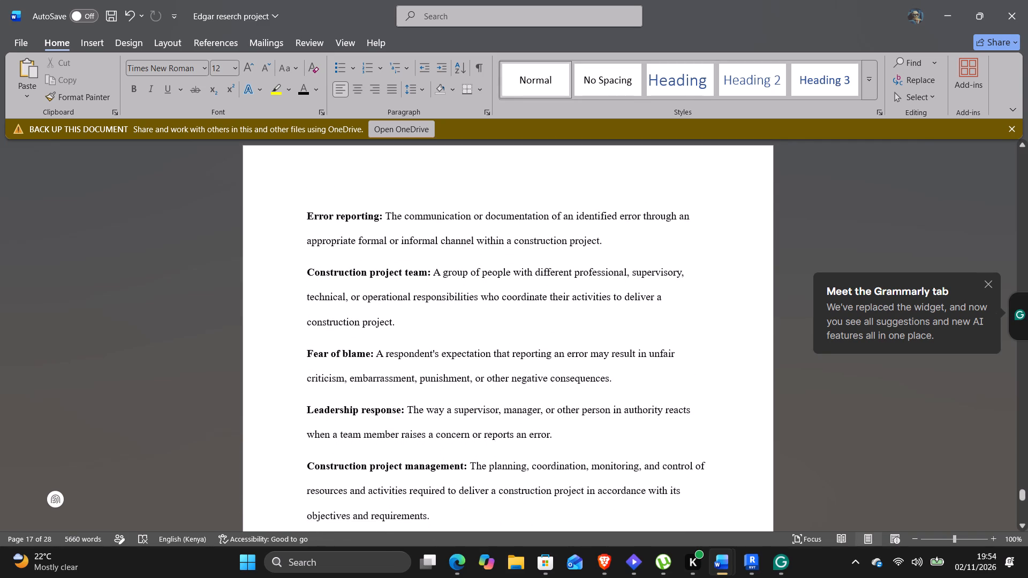
pyautogui.scroll(-2, 313, 247)
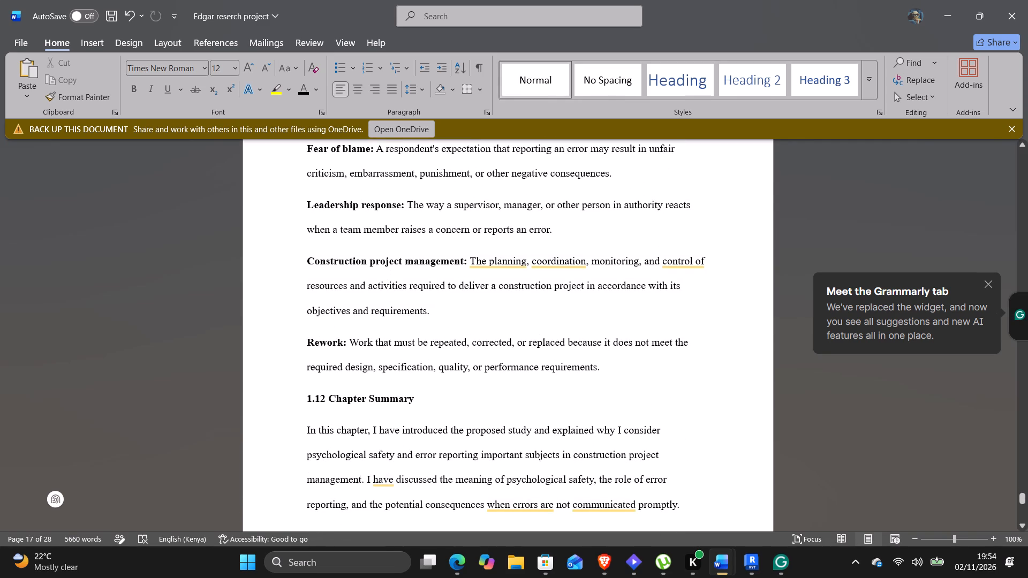
# Review the paragraph formatting of section 1.12 Chapter Summary through its closing paragraph about Chapter Two.
pyautogui.scroll(-2, 313, 247)
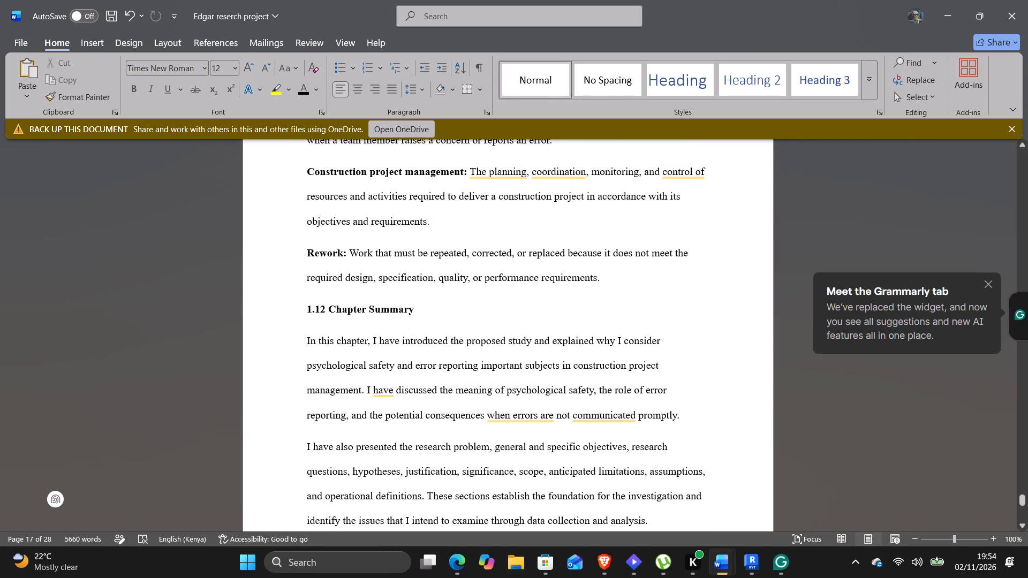
pyautogui.scroll(-2, 313, 247)
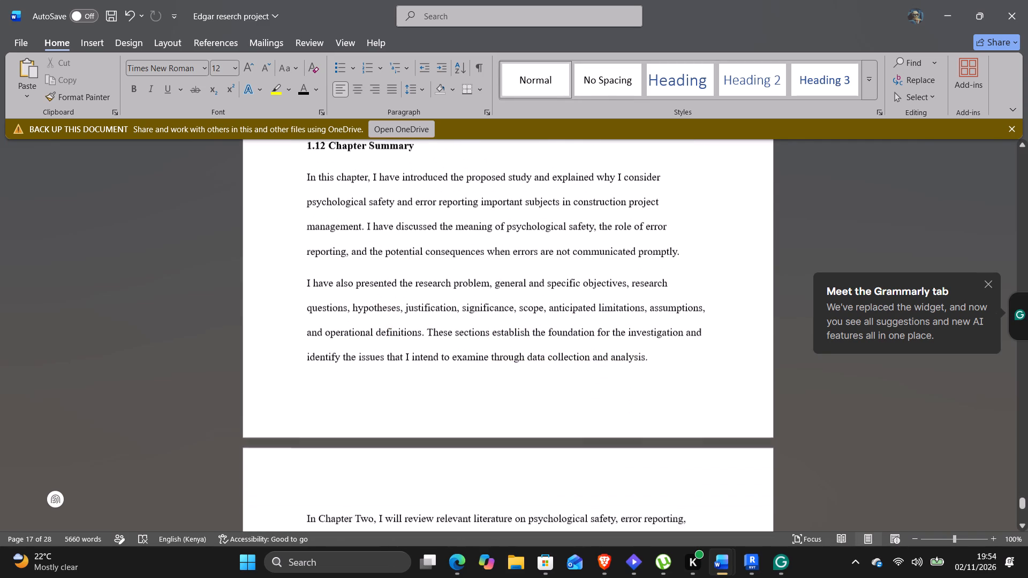
pyautogui.scroll(-1, 313, 247)
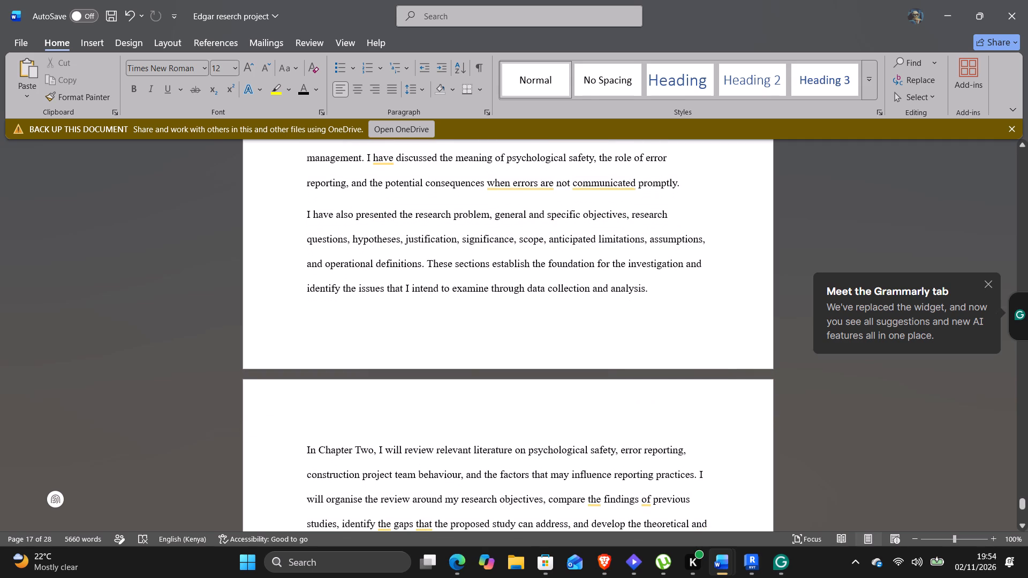
pyautogui.scroll(-1, 313, 247)
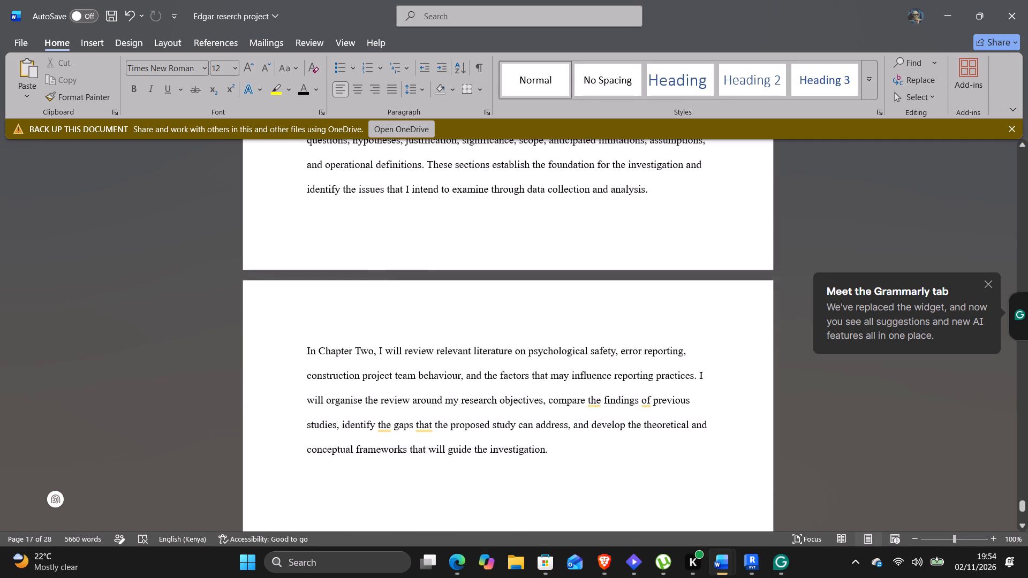
pyautogui.scroll(-1, 313, 247)
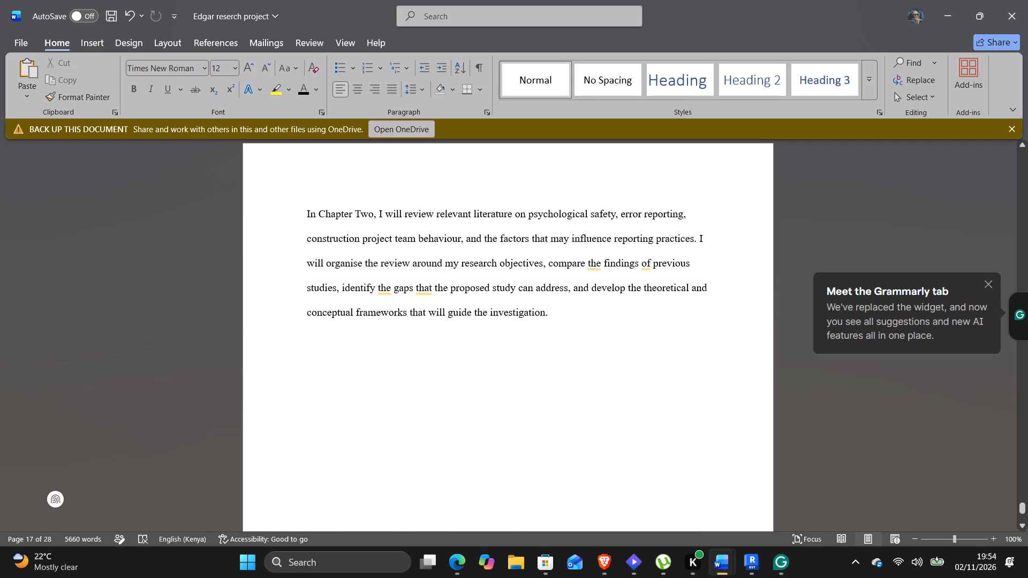
pyautogui.scroll(-2, 313, 247)
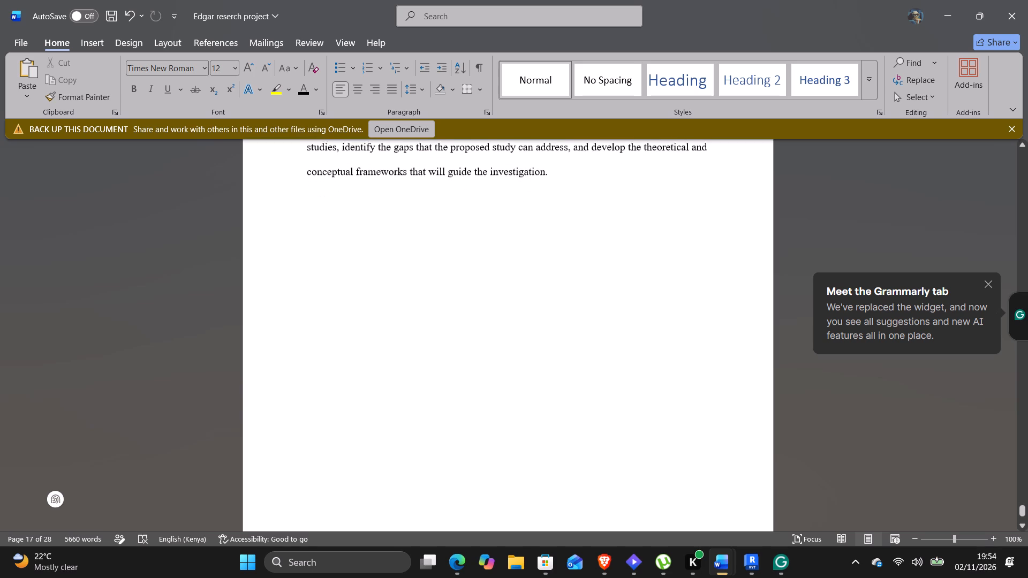